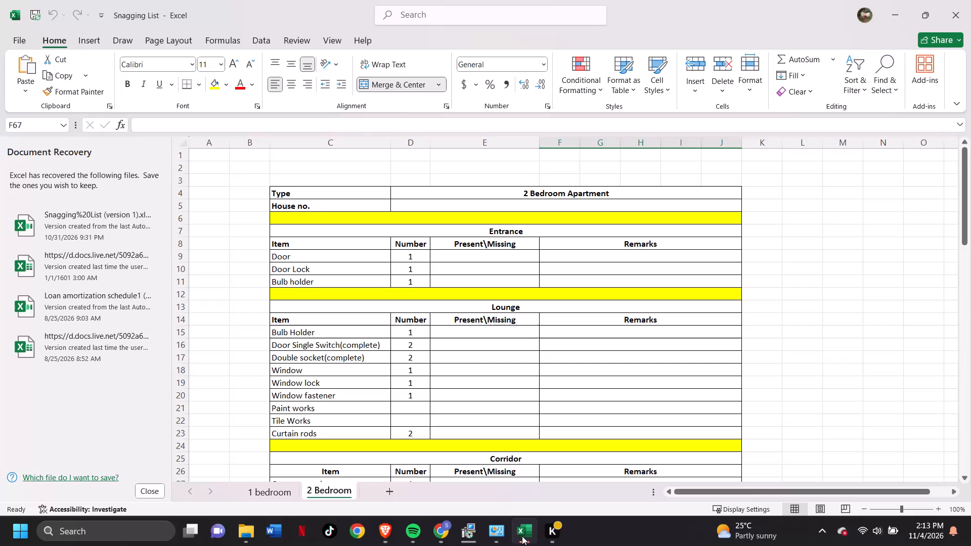
Look through the 2 Bedroom sheet's snagging checklist, from the Entrance section down to the Washroom section.
scroll(642, 406, "down", 7)
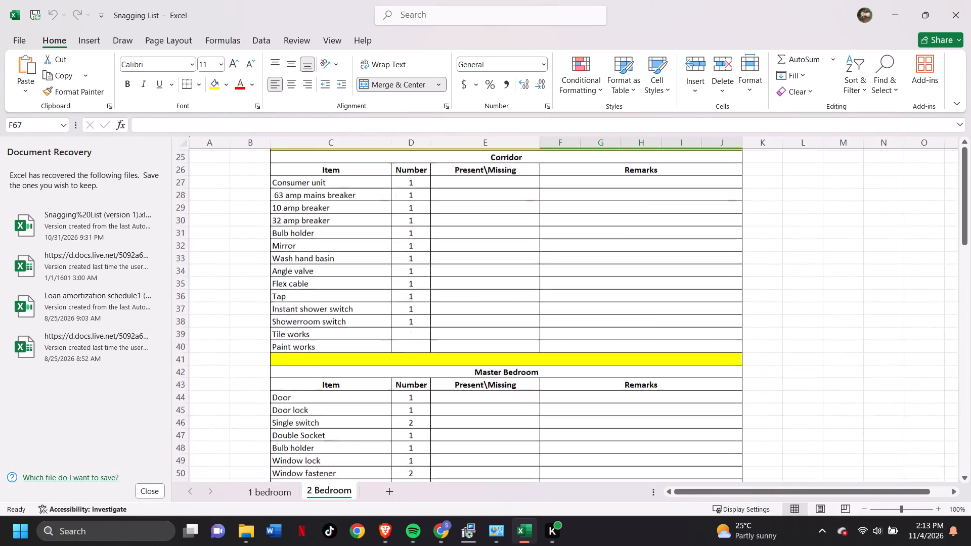
scroll(642, 406, "down", 5)
scroll(642, 406, "up", 1)
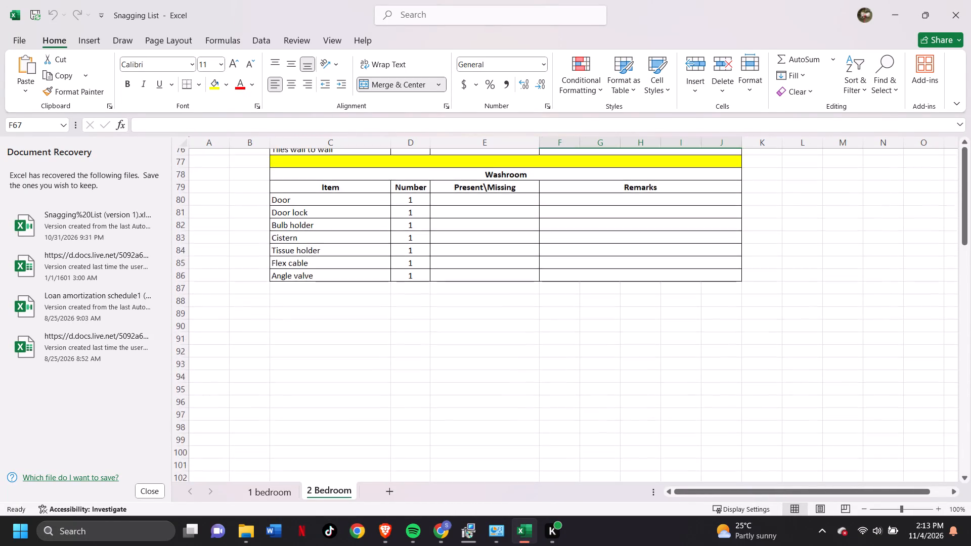
scroll(642, 406, "up", 2)
scroll(642, 406, "down", 2)
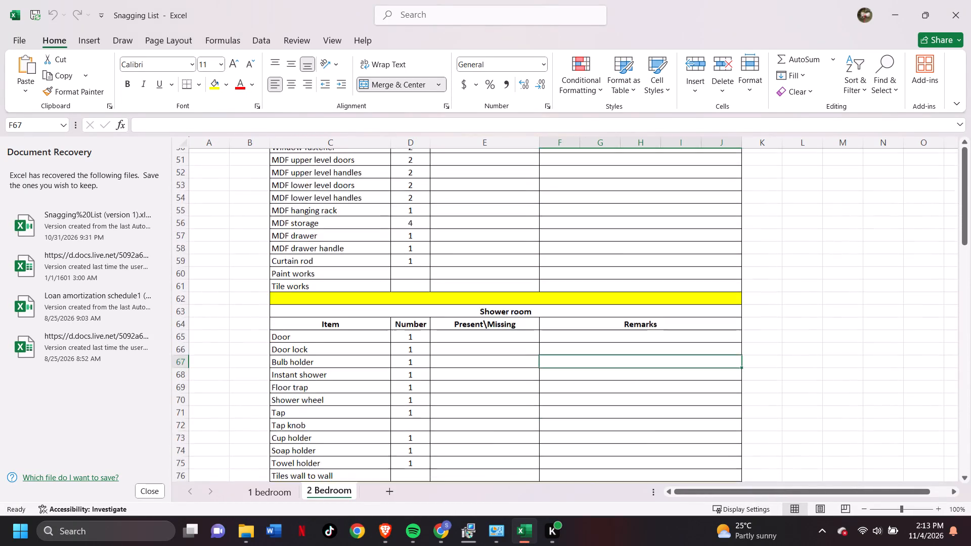
scroll(642, 406, "down", 2)
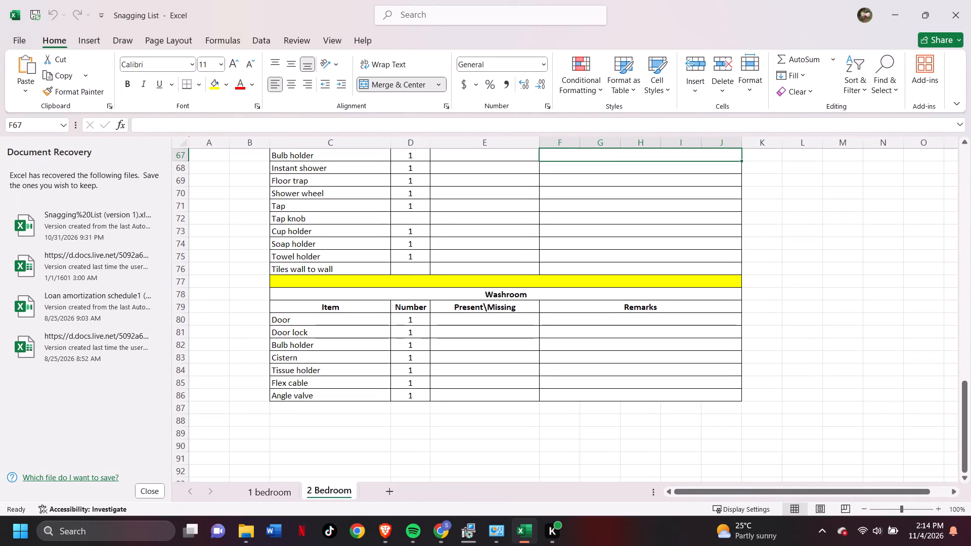
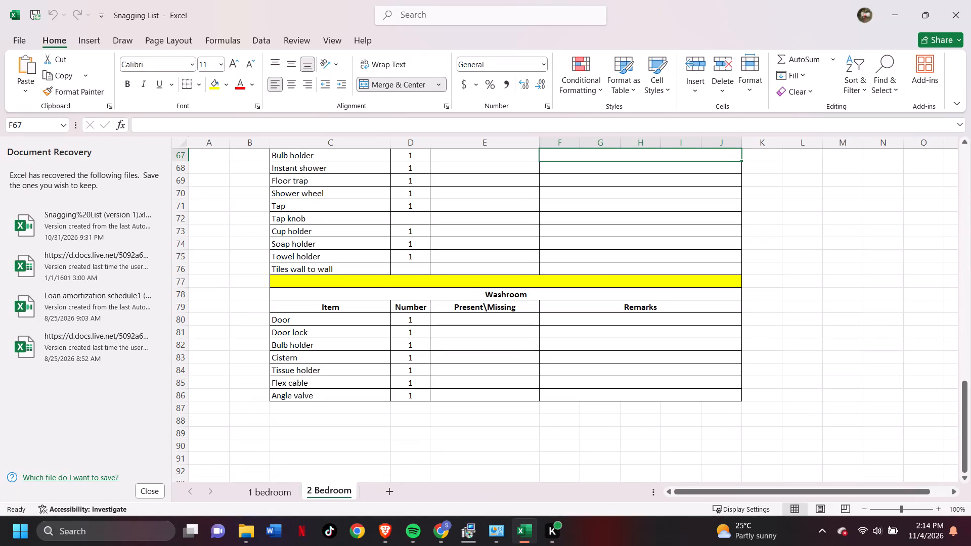
Add a yellow separator across C87:J87 below the Washroom section, merged and centered, with all borders.
scroll(463, 344, "up", 3)
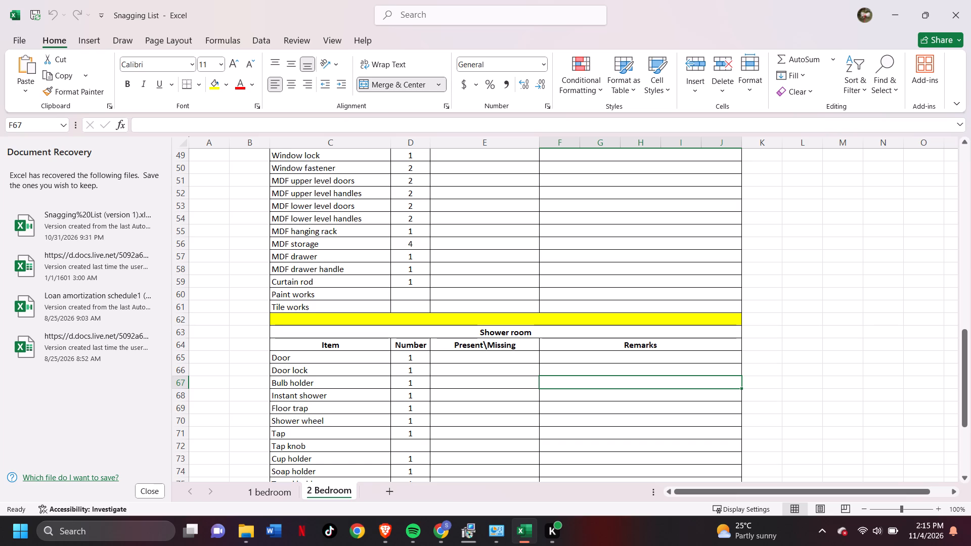
scroll(723, 376, "down", 6)
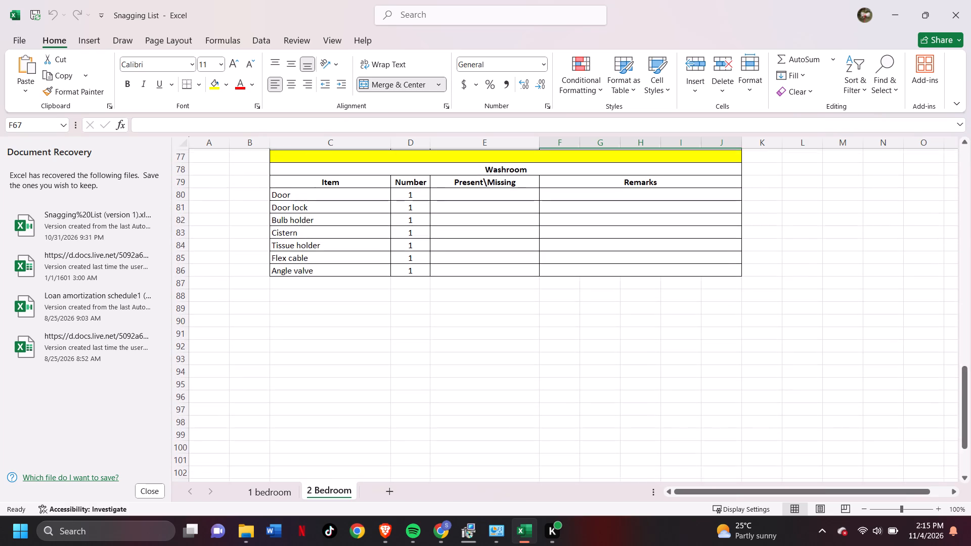
left_click_drag(314, 281, 629, 269)
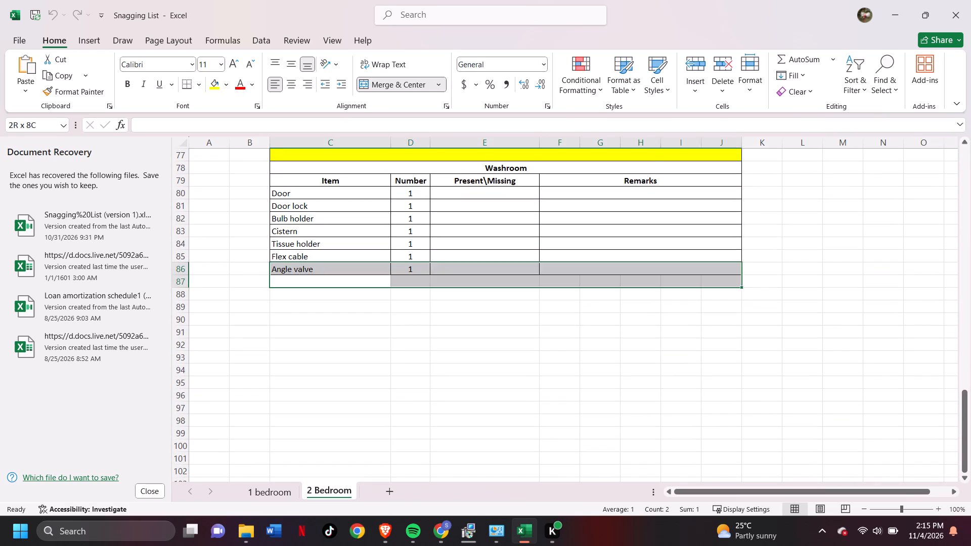
left_click_drag(629, 269, 722, 281)
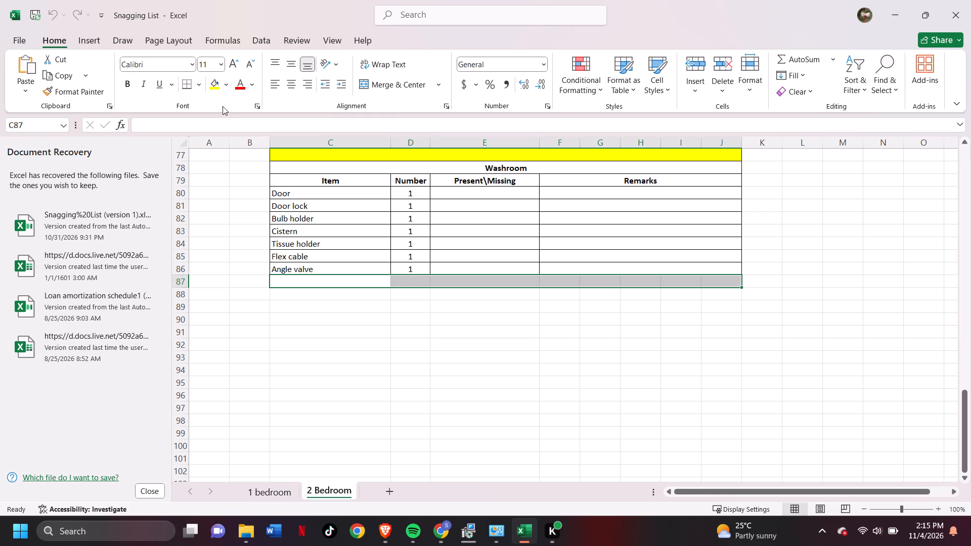
left_click(215, 83)
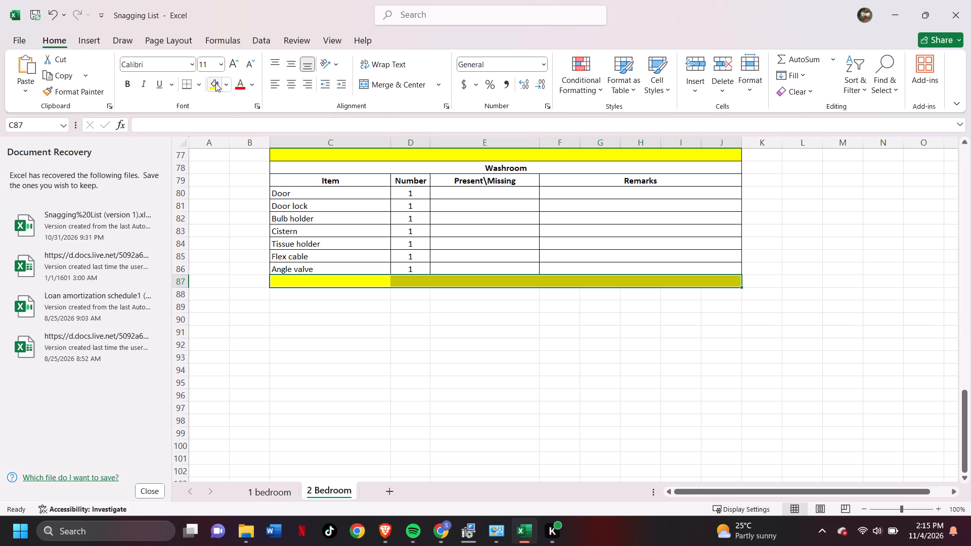
left_click(391, 87)
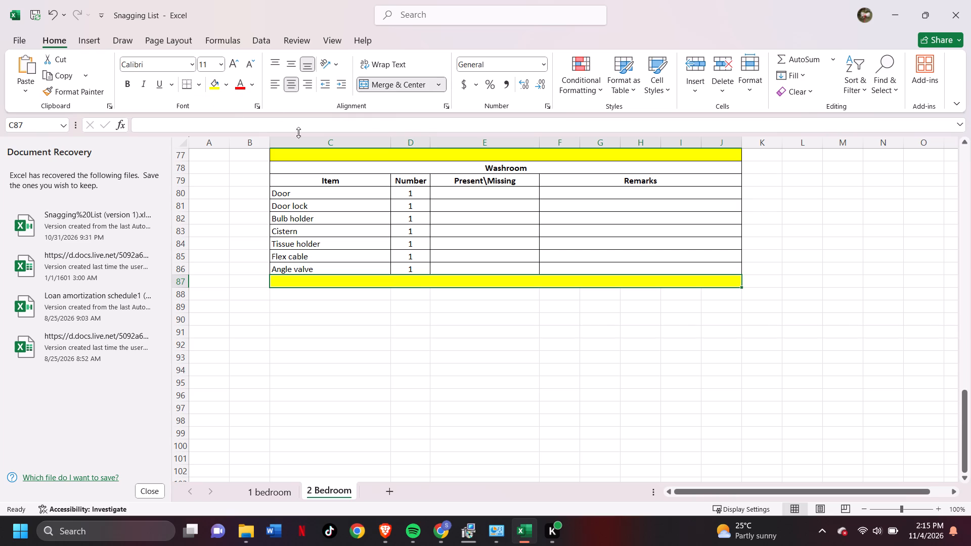
left_click(201, 80)
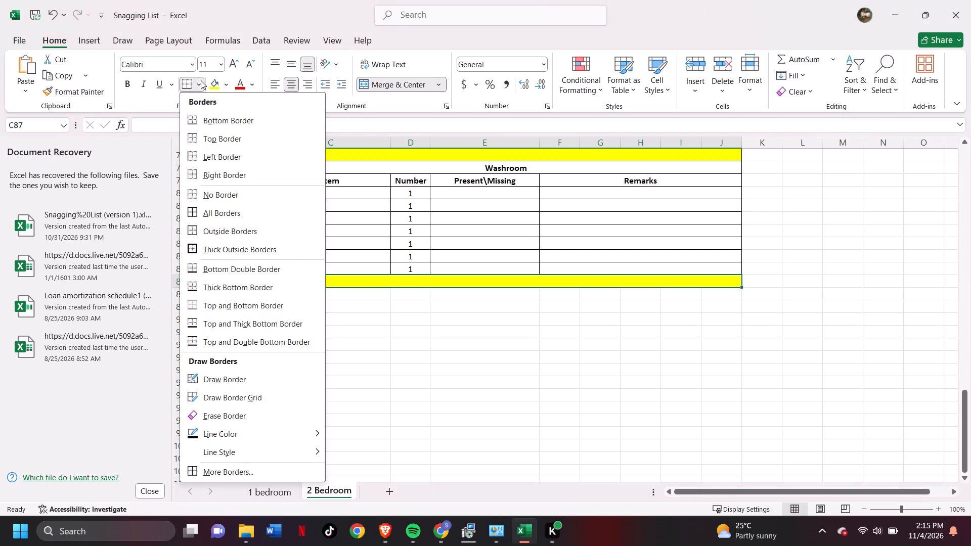
left_click(219, 213)
left_click(431, 347)
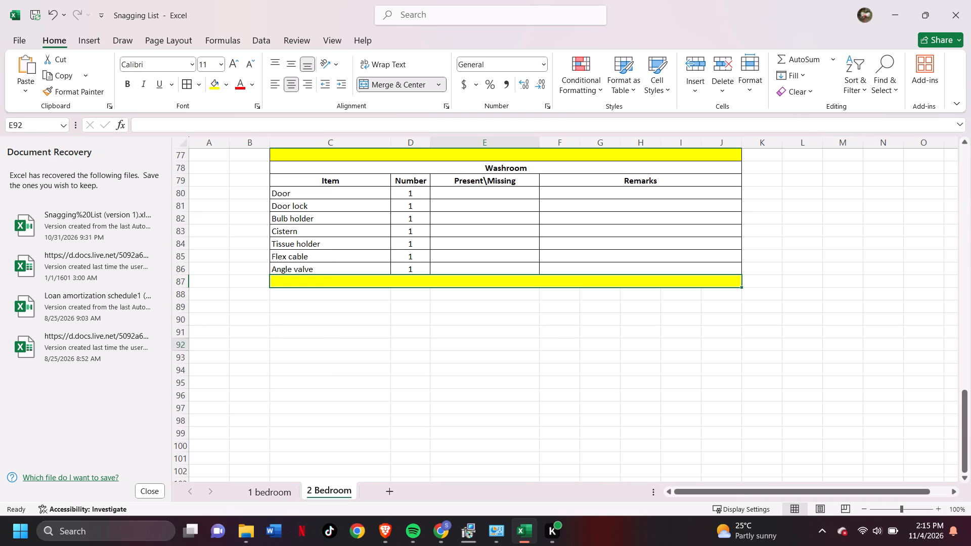
Apply all borders to the empty range C88:J97 beneath the new yellow separator.
left_click_drag(303, 296, 724, 417)
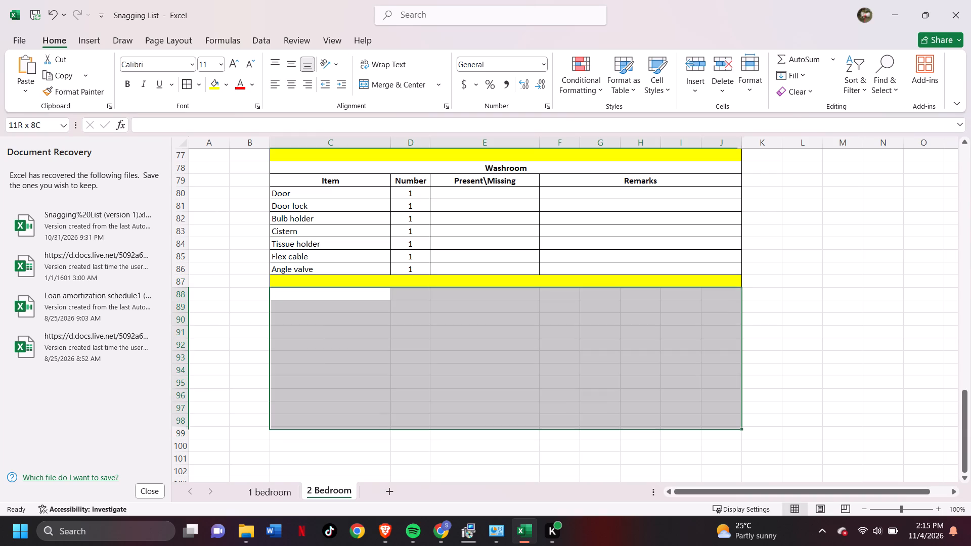
left_click_drag(724, 417, 734, 407)
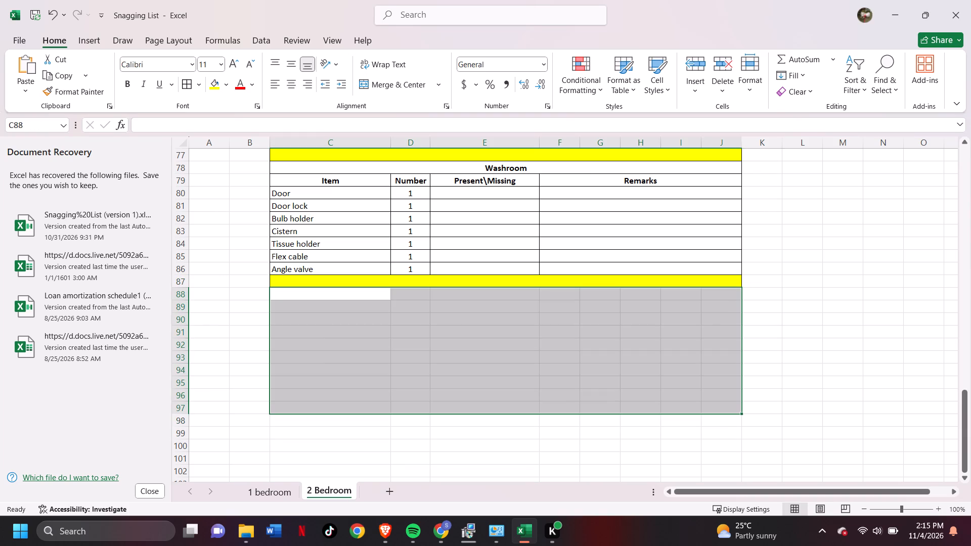
left_click(184, 82)
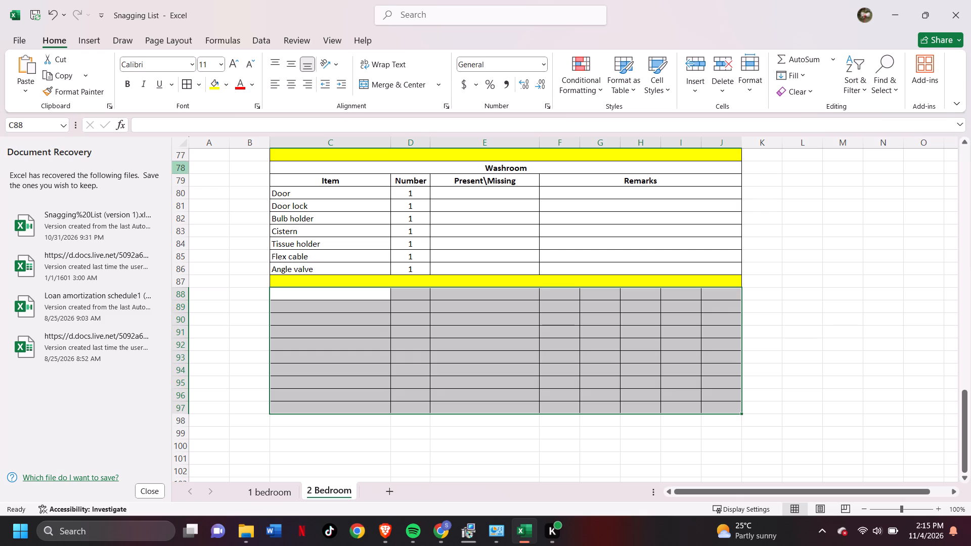
Copy the Washroom header row (Item, Number, Present\Missing, Remarks) into row 88 of the new table.
left_click_drag(291, 177, 648, 179)
left_click(648, 179)
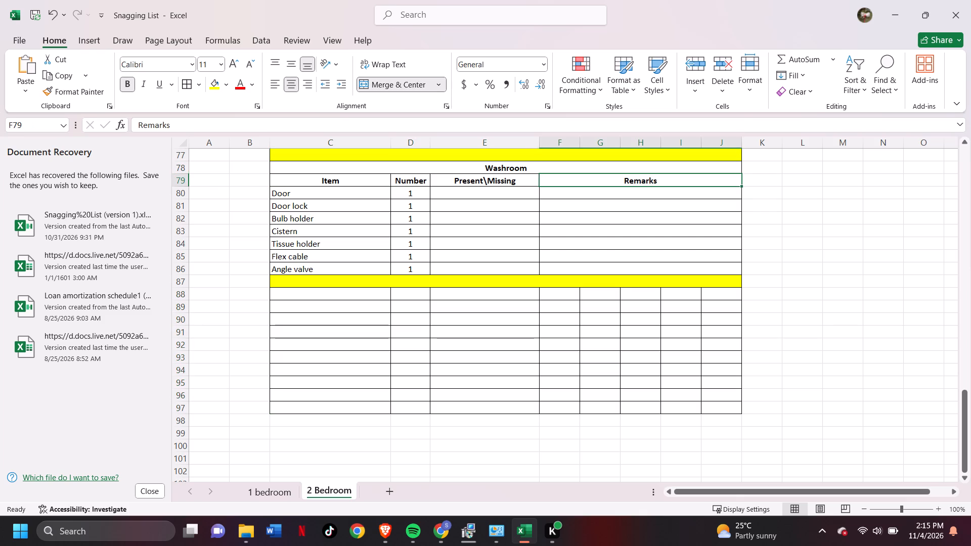
left_click_drag(339, 183, 652, 178)
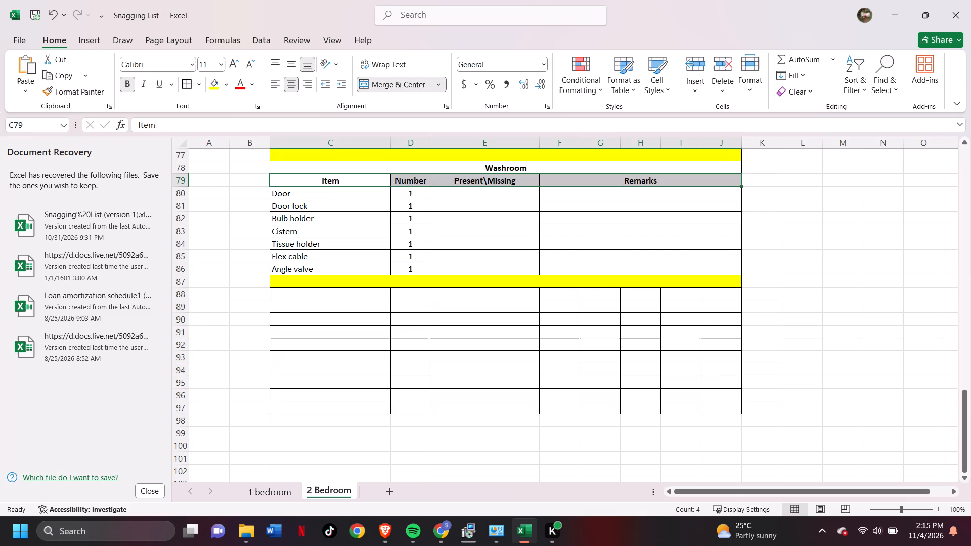
key("ctrl+c")
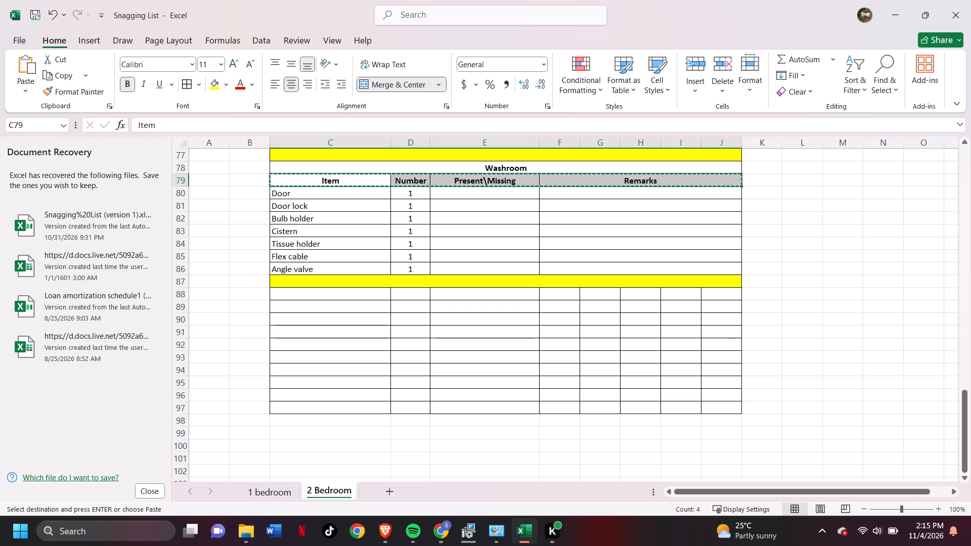
left_click(336, 279)
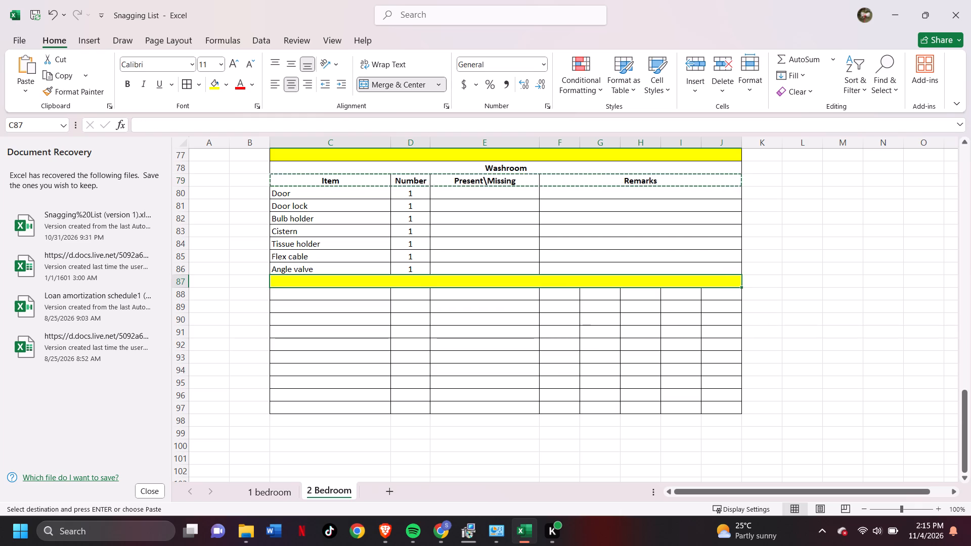
left_click(333, 297)
key("ctrl+v")
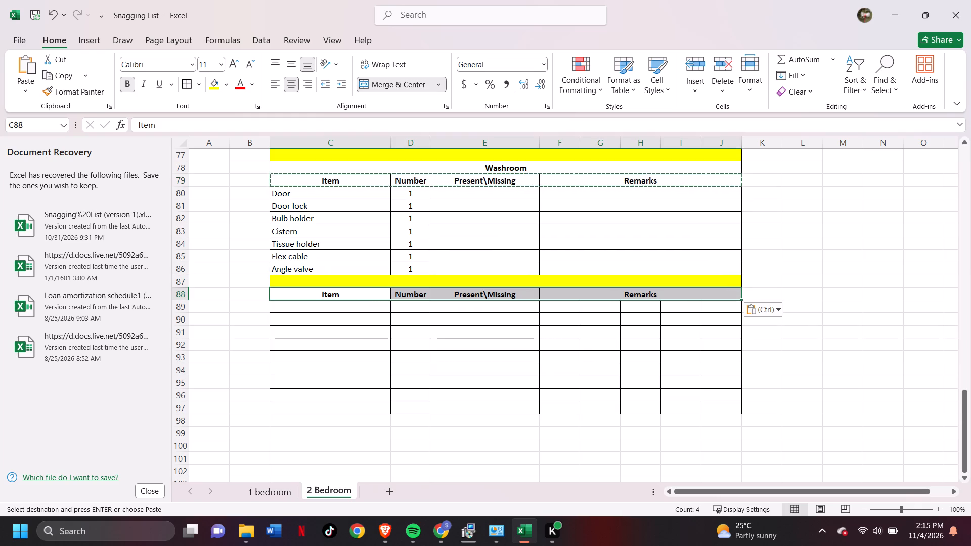
Merge and center the Remarks cells from column F to J separately in each of rows 89 to 92.
left_click(336, 322)
left_click_drag(564, 307, 739, 306)
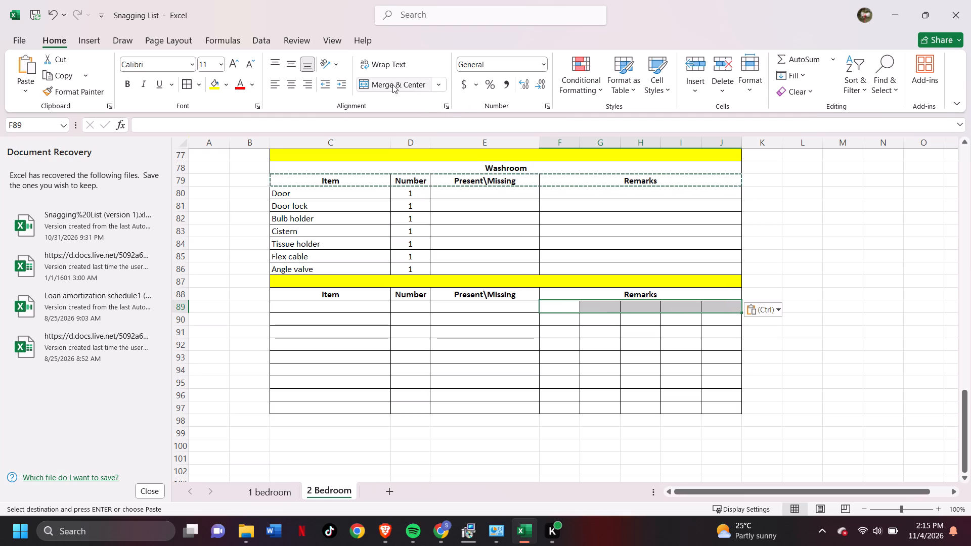
left_click(392, 84)
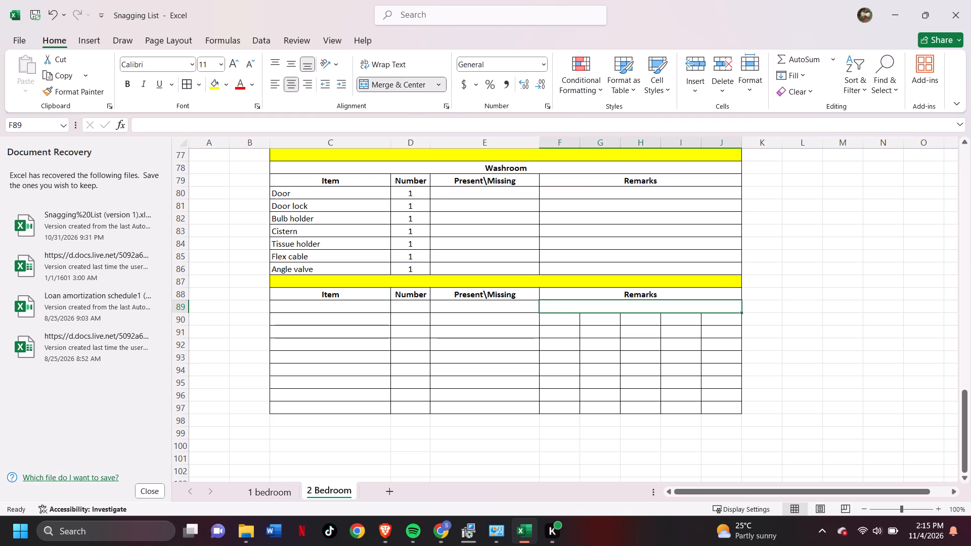
left_click_drag(552, 317, 722, 320)
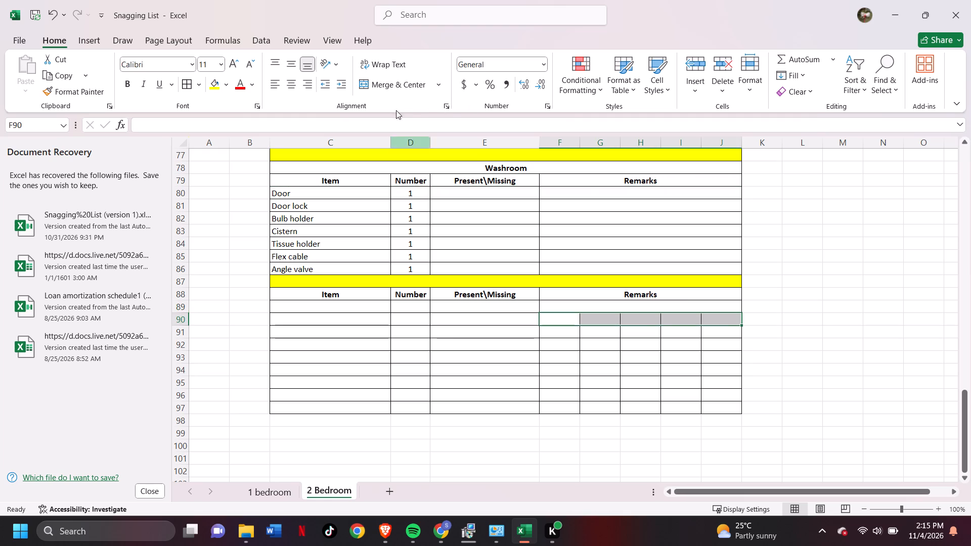
left_click_drag(385, 76, 386, 81)
left_click(386, 81)
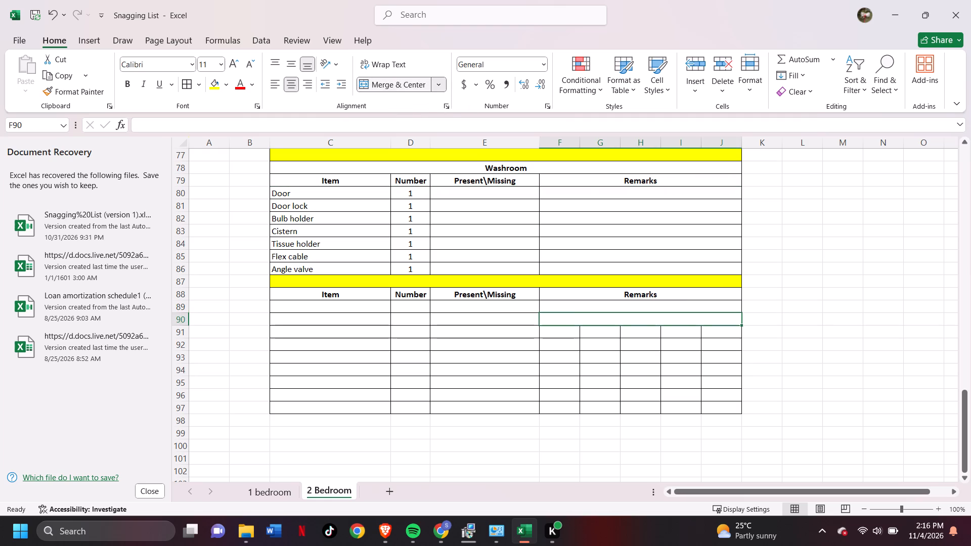
left_click_drag(557, 333, 592, 333)
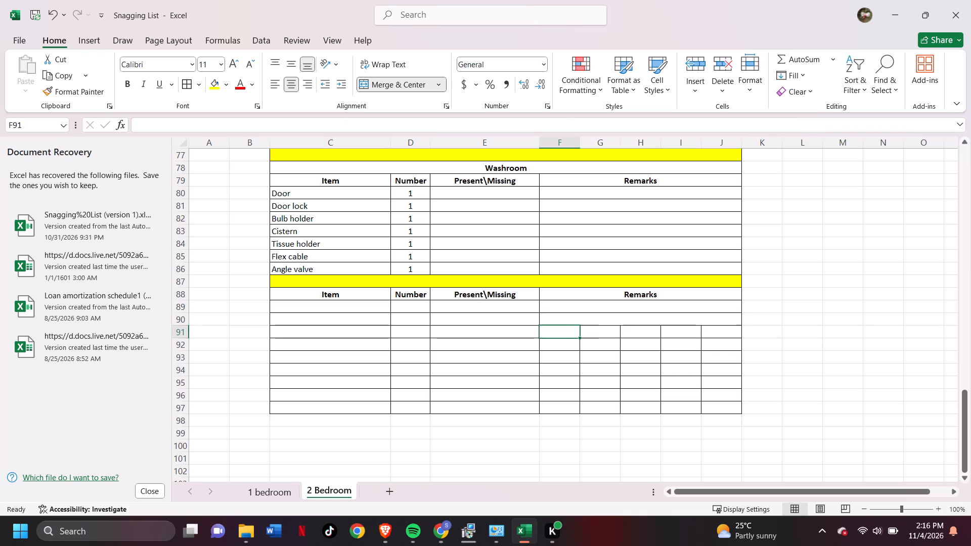
left_click_drag(592, 333, 720, 332)
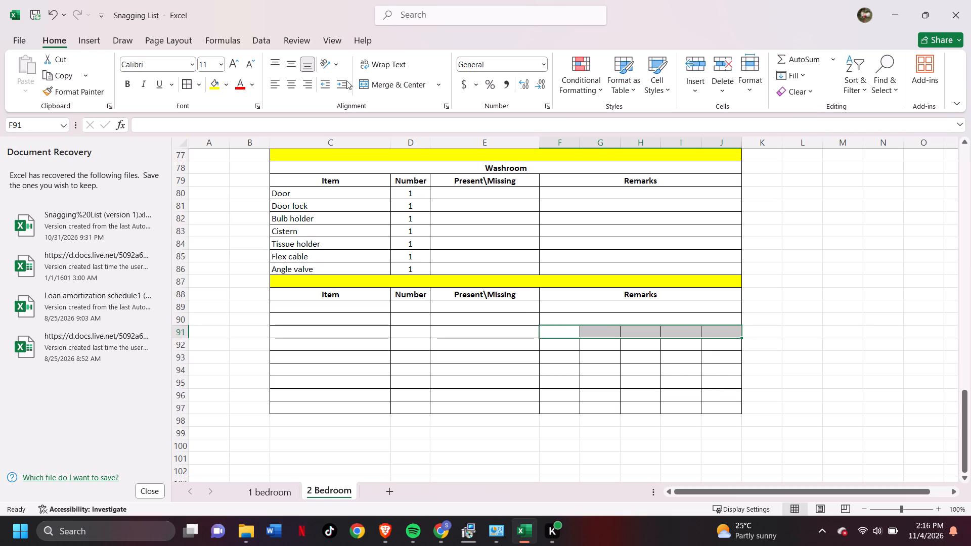
left_click(379, 85)
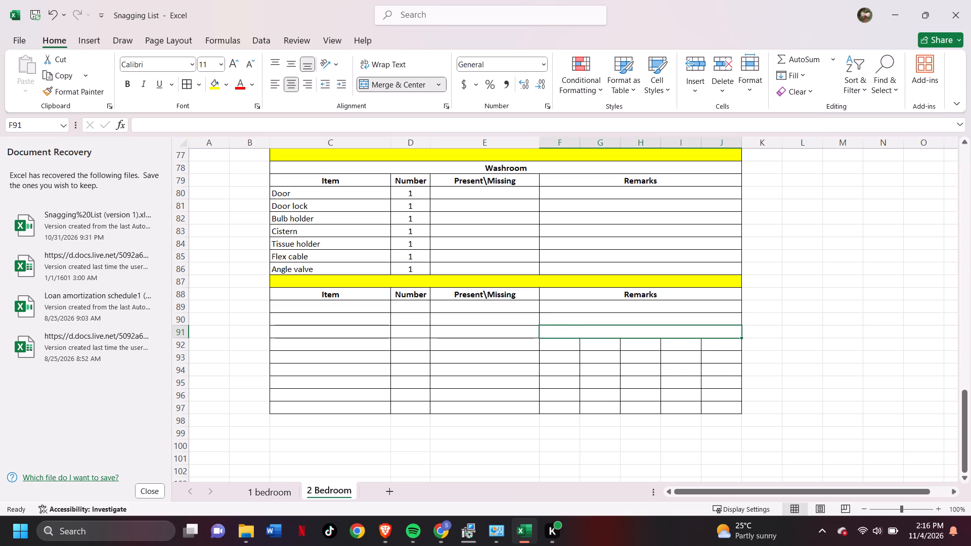
left_click_drag(558, 345, 713, 346)
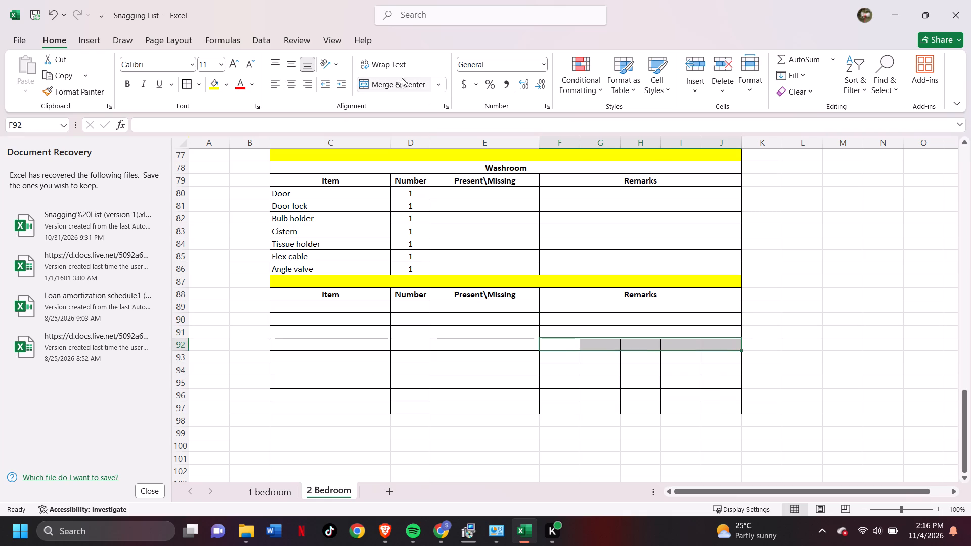
left_click(391, 83)
Merge and center the Remarks cells from column F to J separately in each of rows 93 to 97.
left_click_drag(551, 359, 642, 354)
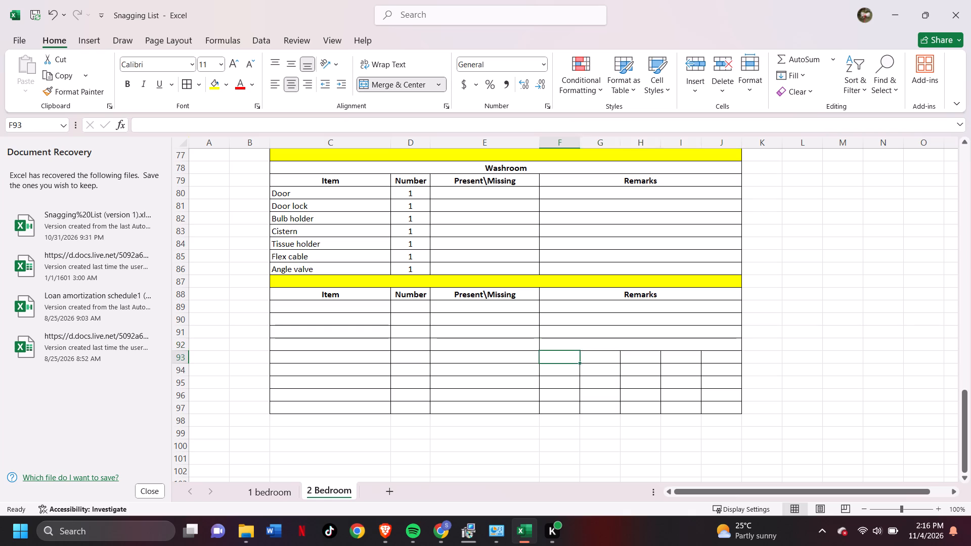
left_click_drag(642, 354, 723, 353)
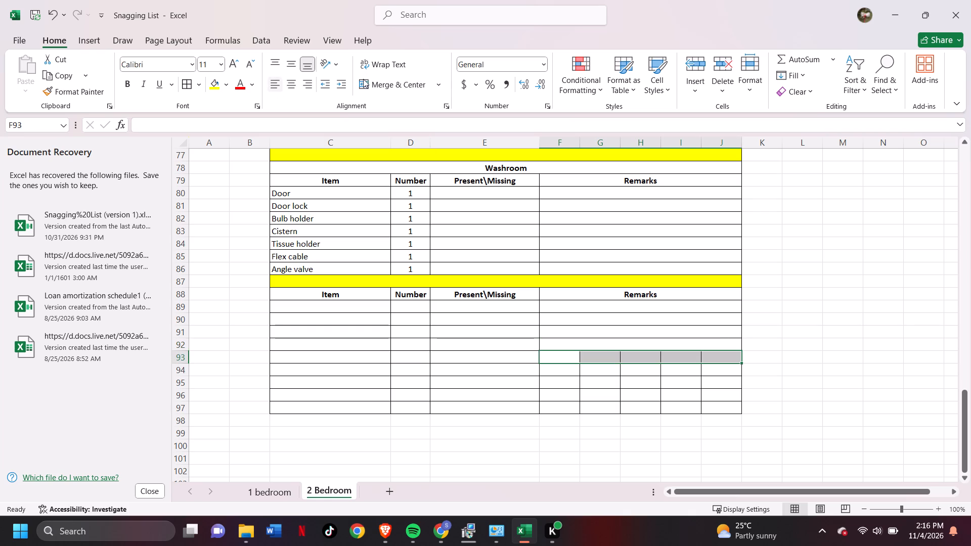
left_click(384, 90)
left_click_drag(550, 369, 686, 383)
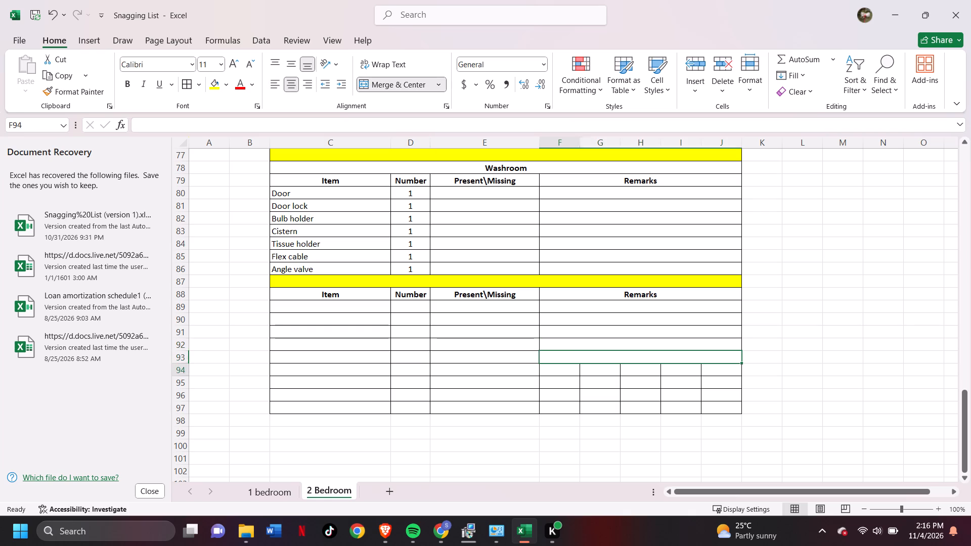
left_click_drag(686, 383, 729, 368)
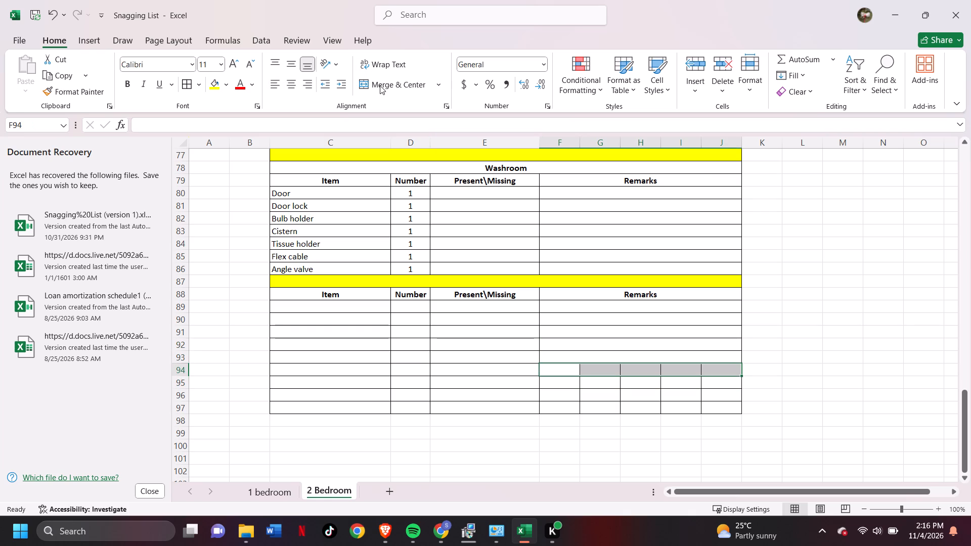
left_click(380, 86)
left_click_drag(562, 389, 658, 383)
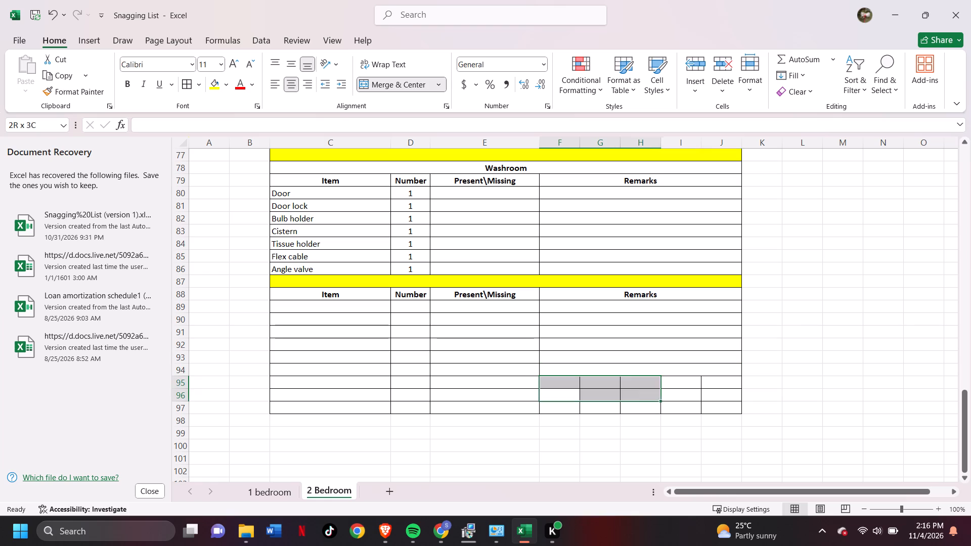
left_click_drag(658, 383, 679, 381)
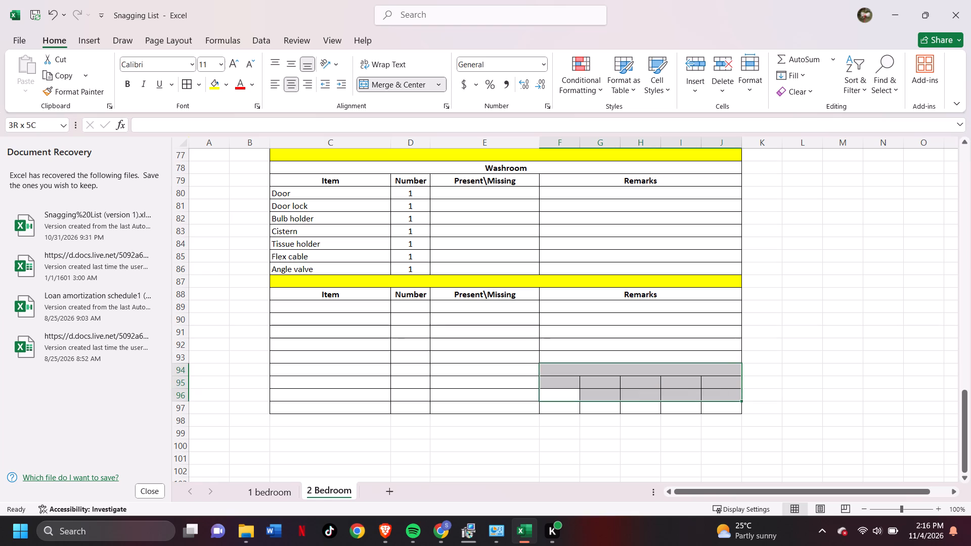
left_click_drag(679, 381, 728, 391)
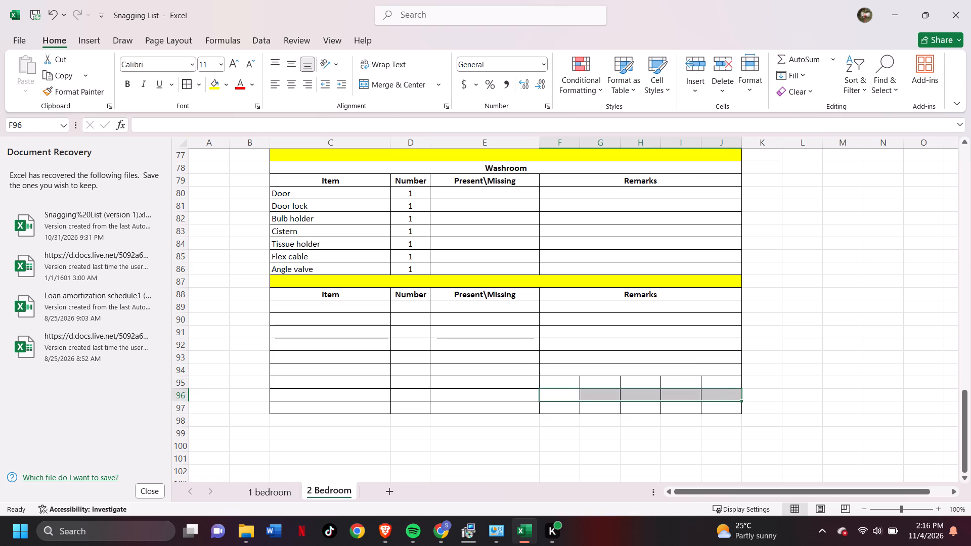
left_click(403, 77)
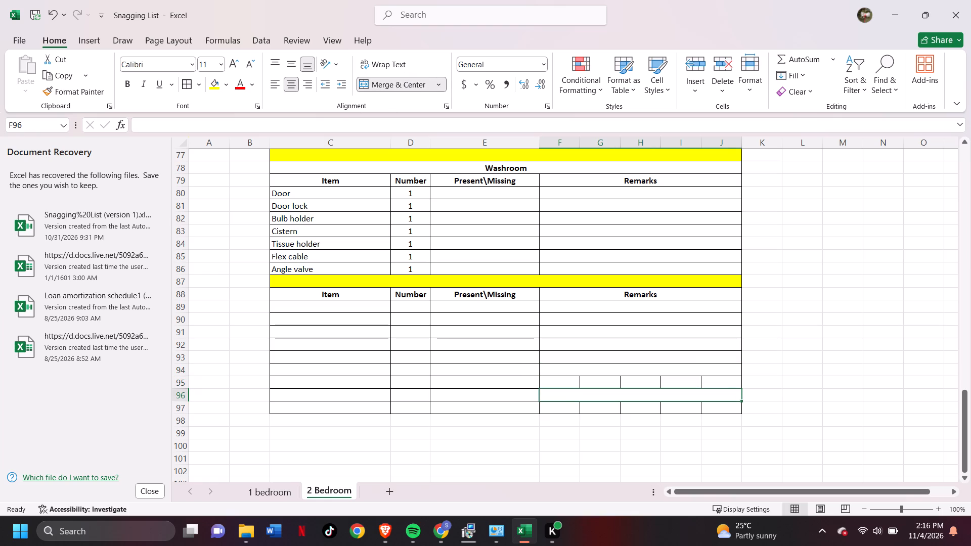
left_click_drag(567, 414, 713, 405)
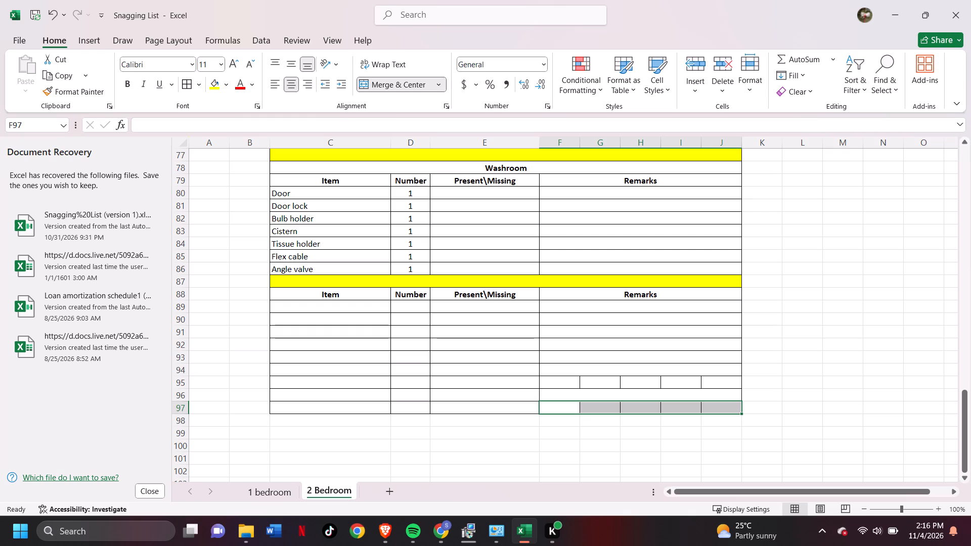
left_click(387, 90)
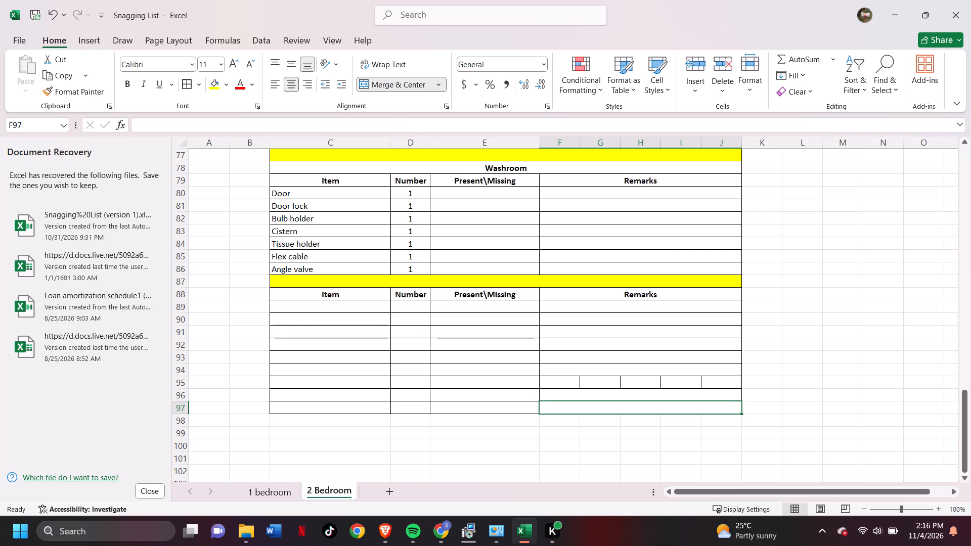
left_click_drag(559, 380, 716, 380)
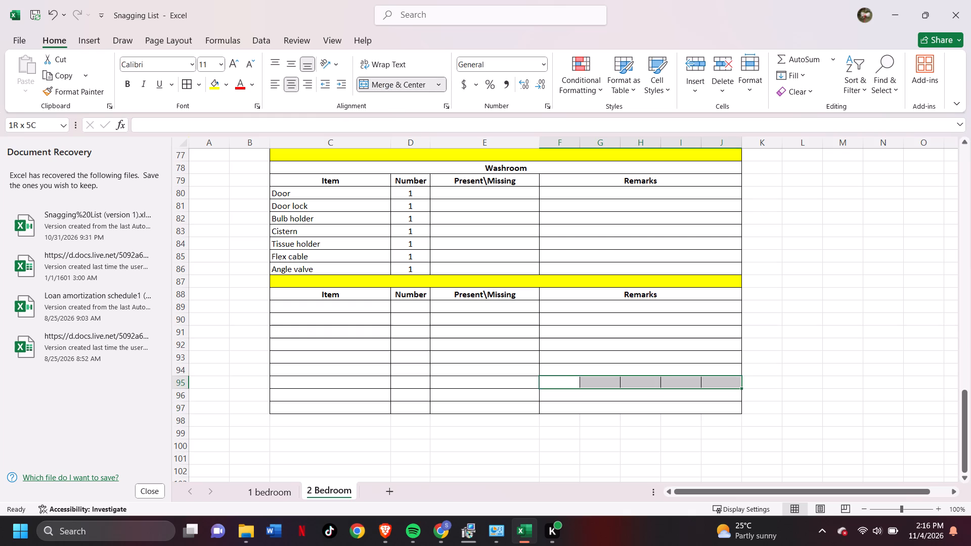
left_click_drag(716, 380, 727, 380)
left_click(383, 84)
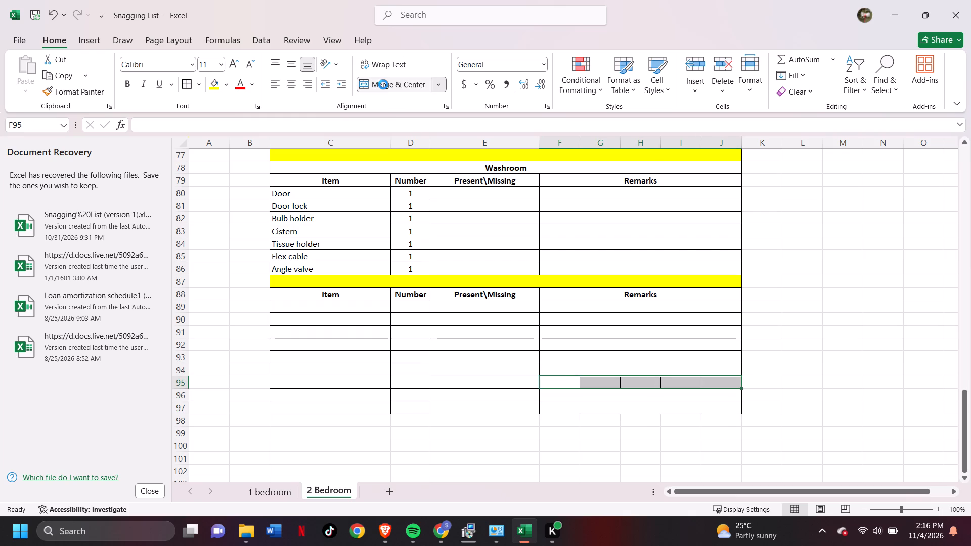
Left-align the merged Remarks cells in rows 89 to 97 of the new table.
left_click(601, 330)
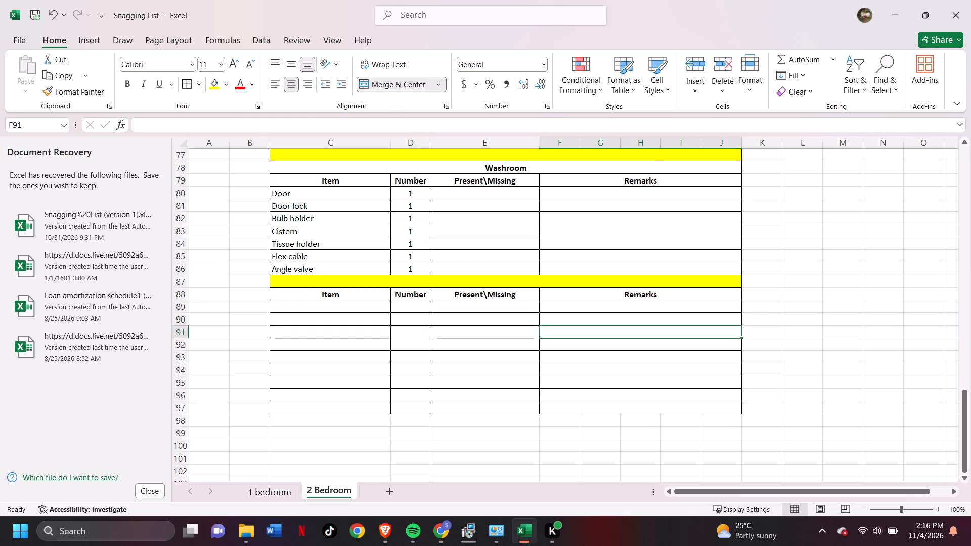
left_click_drag(577, 307, 593, 406)
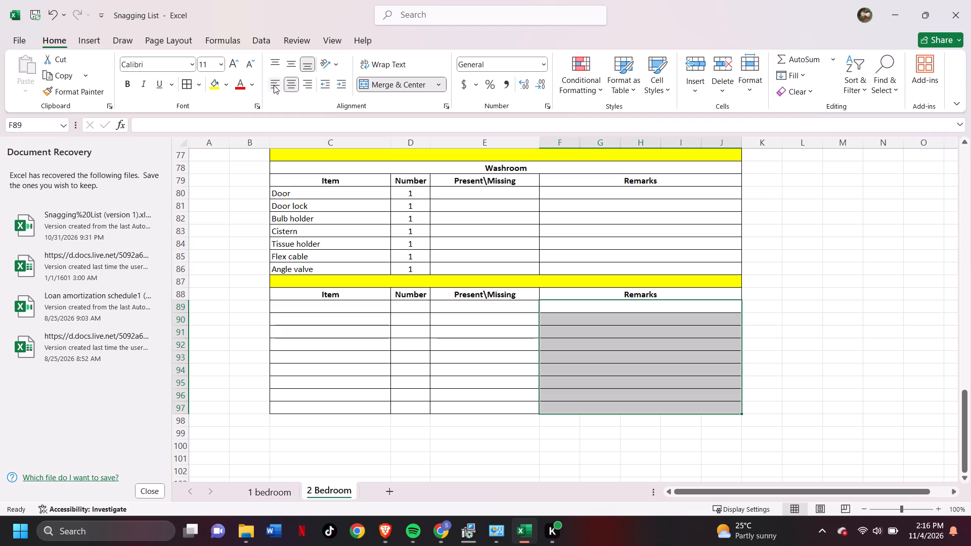
left_click(273, 85)
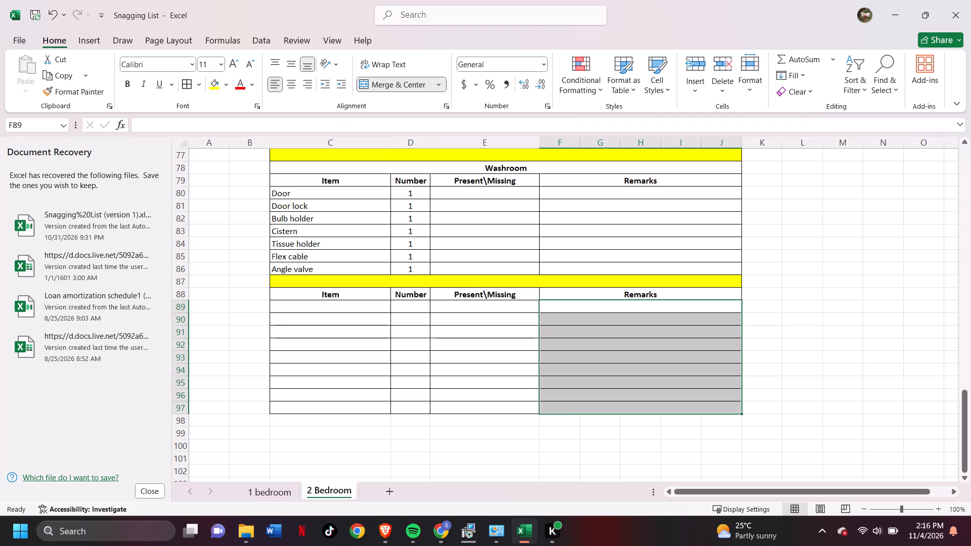
Center the contents of the entire Number column D and Present\Missing column E.
left_click(452, 354)
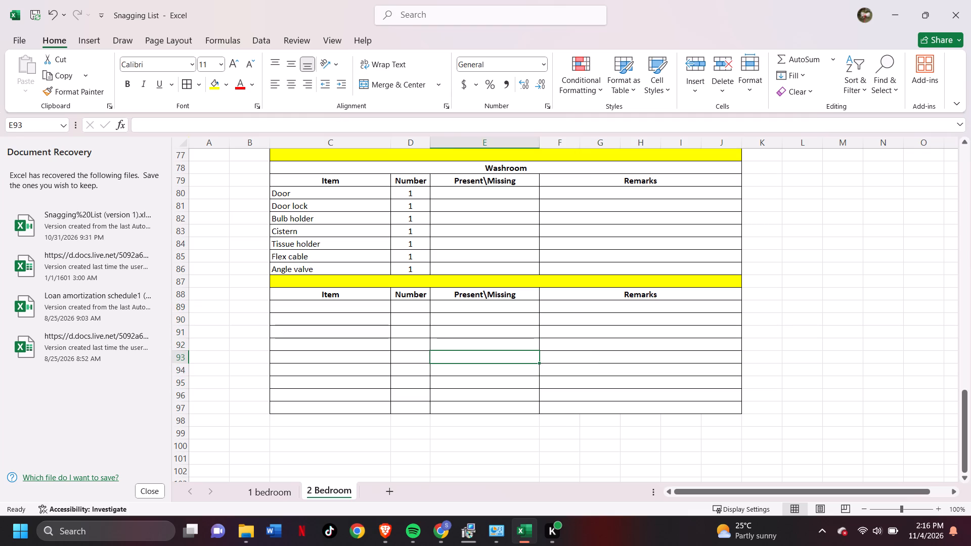
left_click(405, 147)
left_click(272, 83)
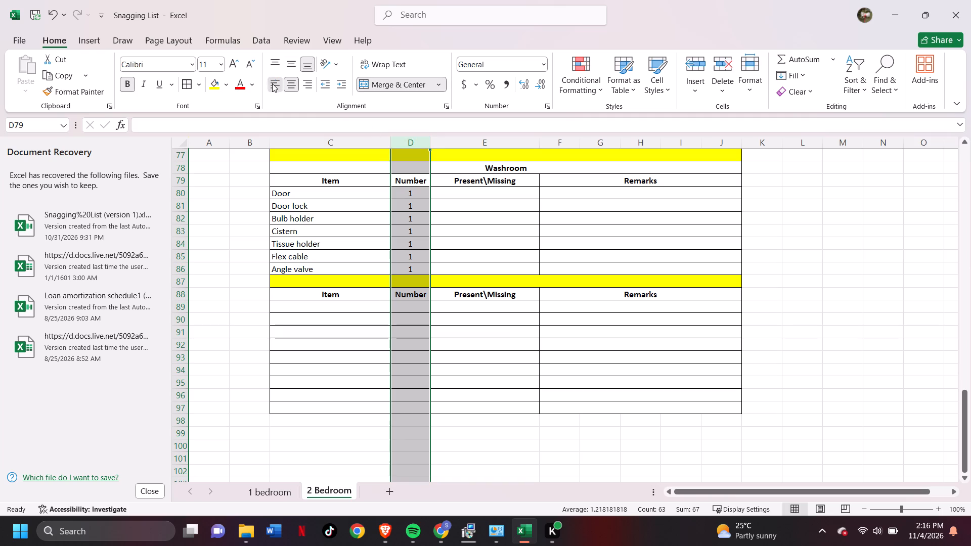
left_click(293, 86)
left_click(469, 143)
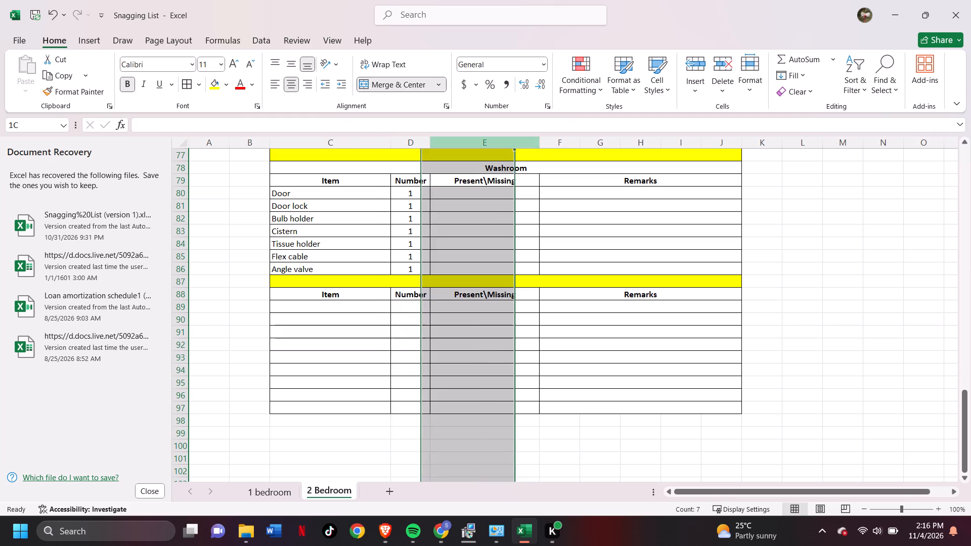
left_click(280, 86)
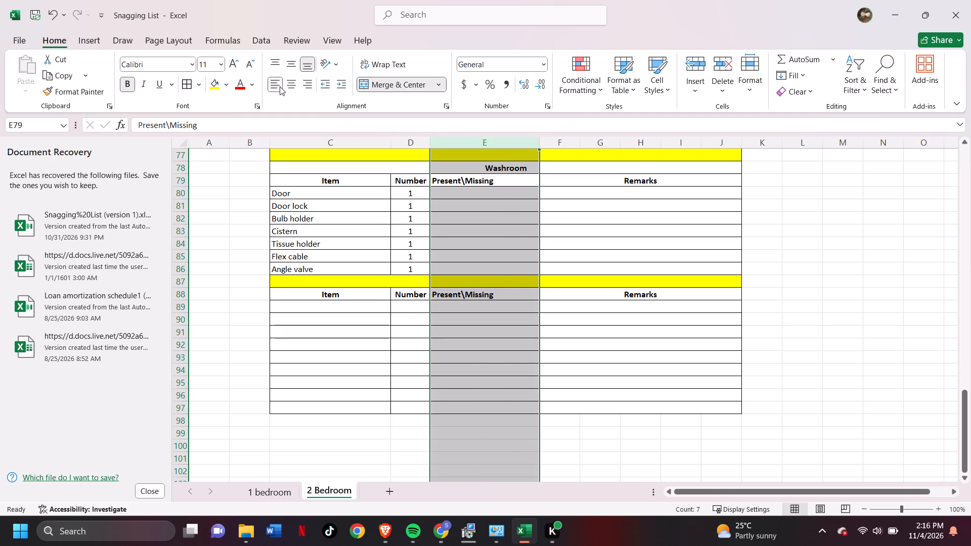
left_click(295, 85)
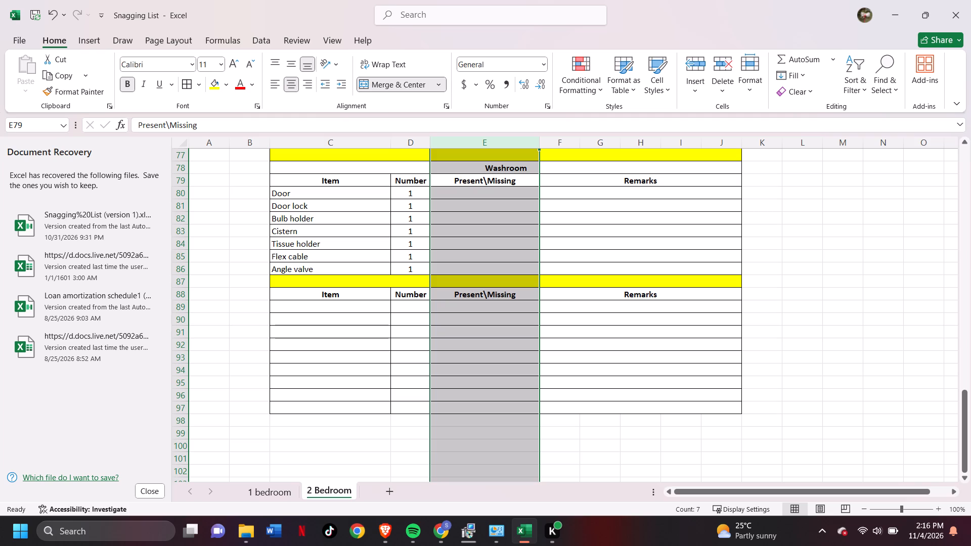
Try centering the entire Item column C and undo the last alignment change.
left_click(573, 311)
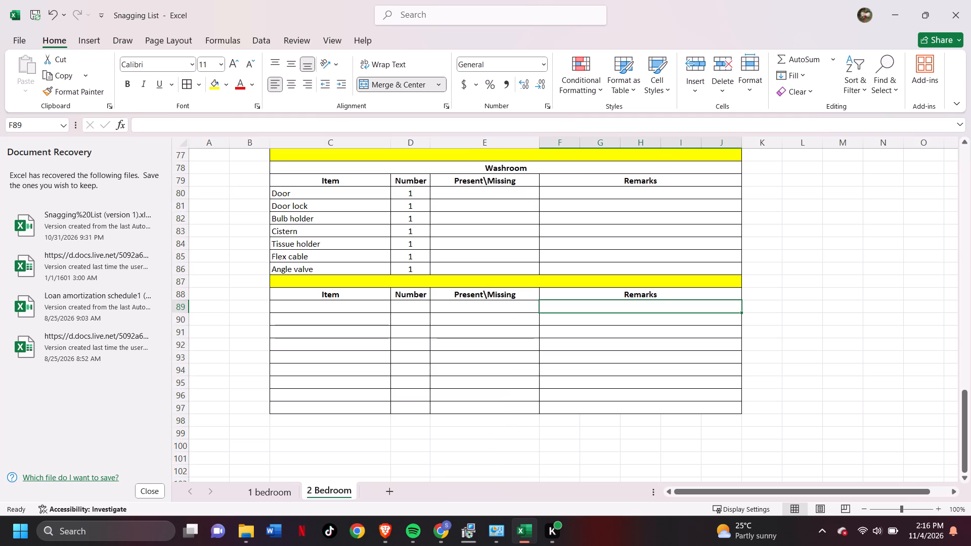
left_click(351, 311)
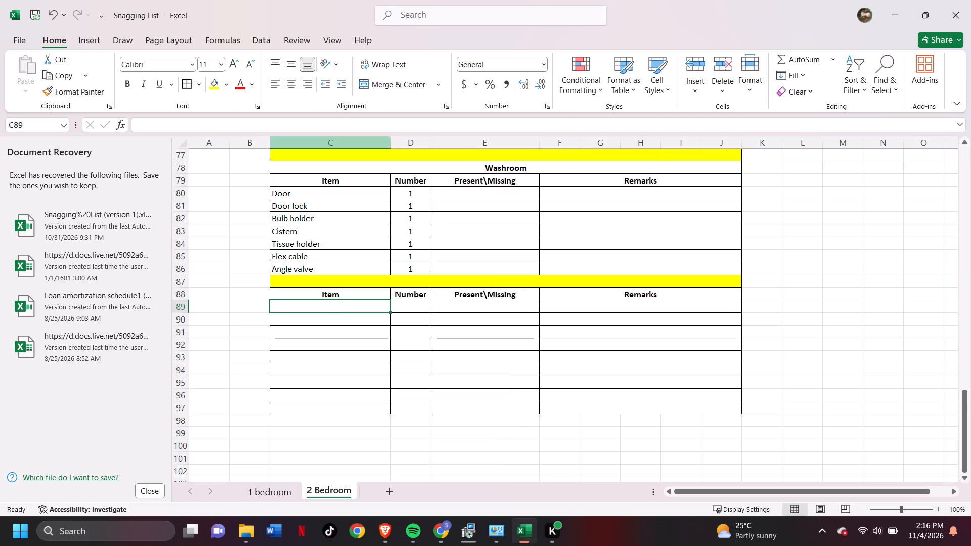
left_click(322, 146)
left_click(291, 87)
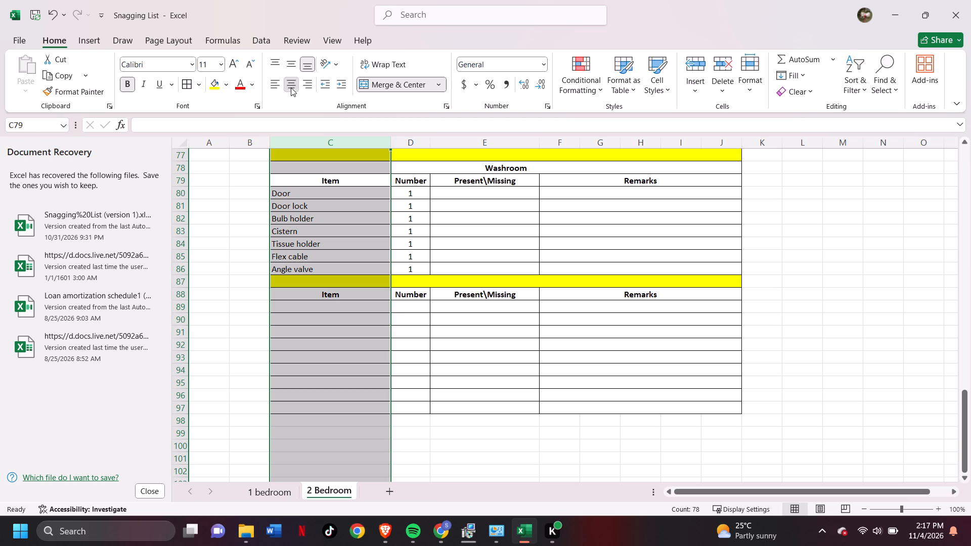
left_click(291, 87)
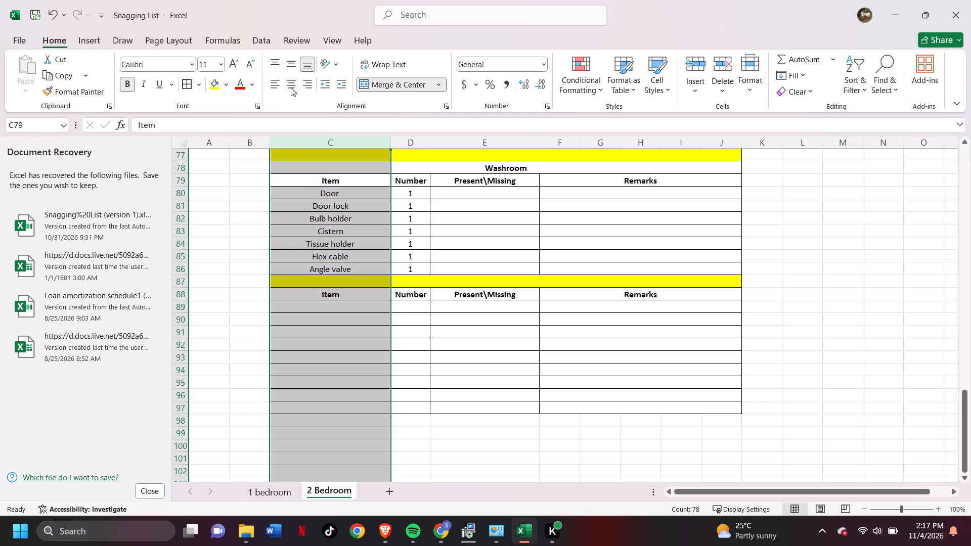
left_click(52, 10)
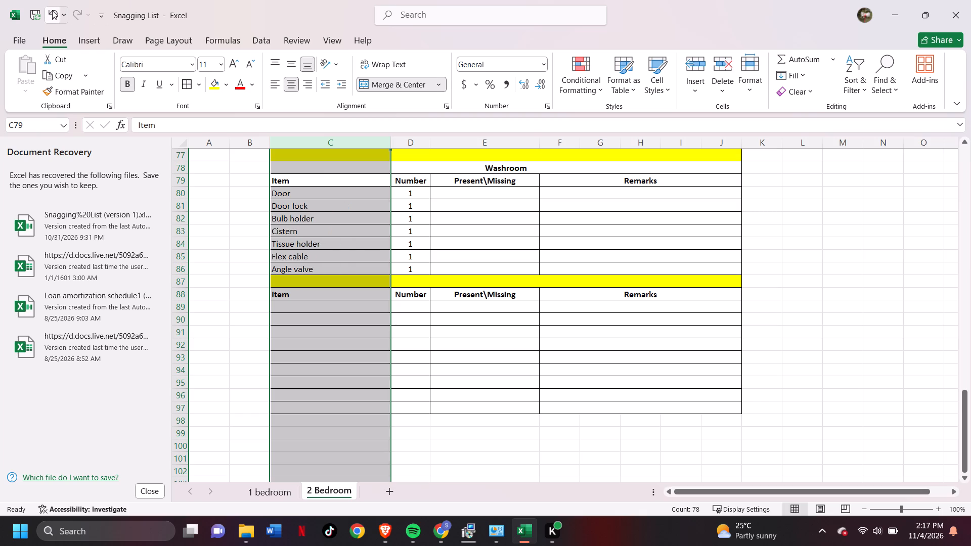
Center the Item header cells C79 in the Washroom section and C88 in the new table.
left_click(492, 394)
scroll(492, 394, "up", 1)
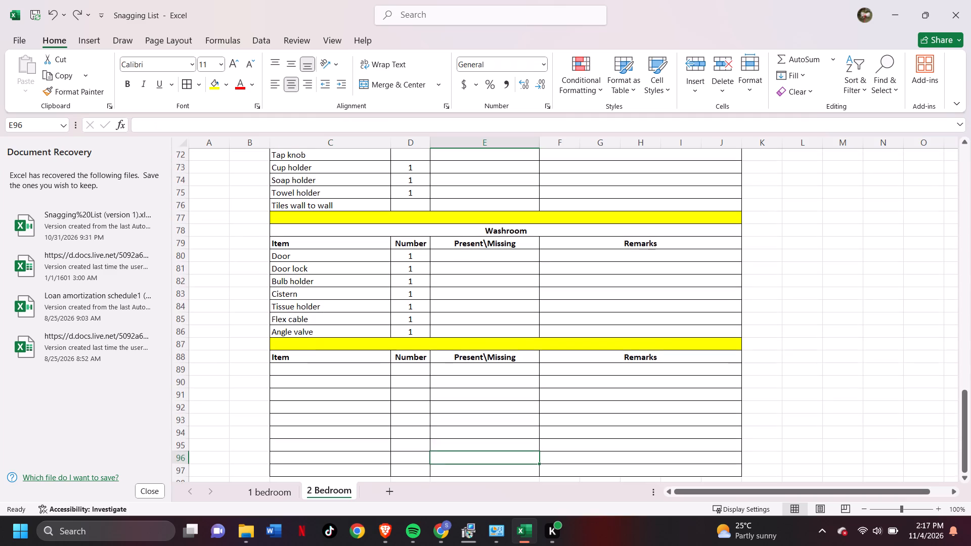
scroll(492, 394, "up", 1)
left_click(342, 242)
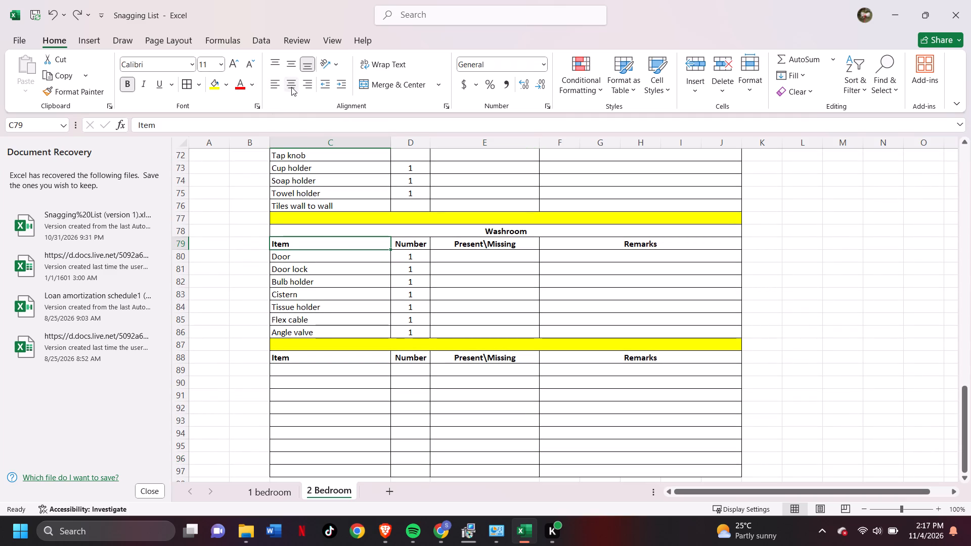
left_click(291, 87)
left_click(318, 360)
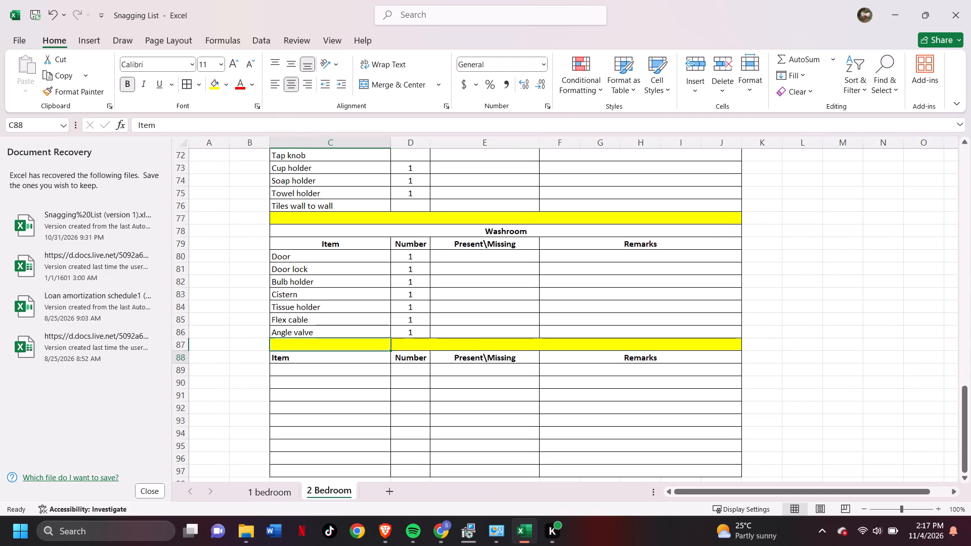
left_click(296, 79)
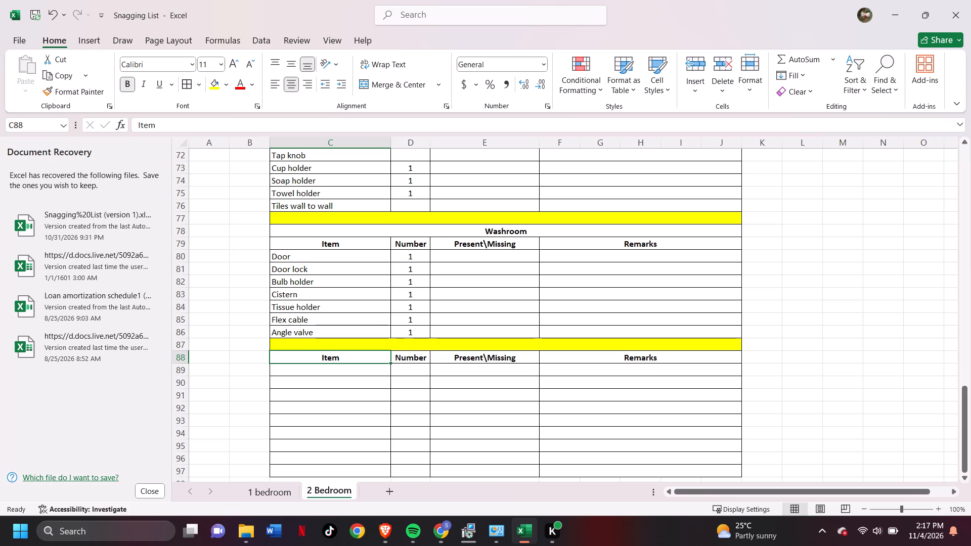
Center the Item header cells C64 in the Shower room section and C43 in the Master Bedroom section.
left_click(398, 265)
scroll(398, 265, "up", 4)
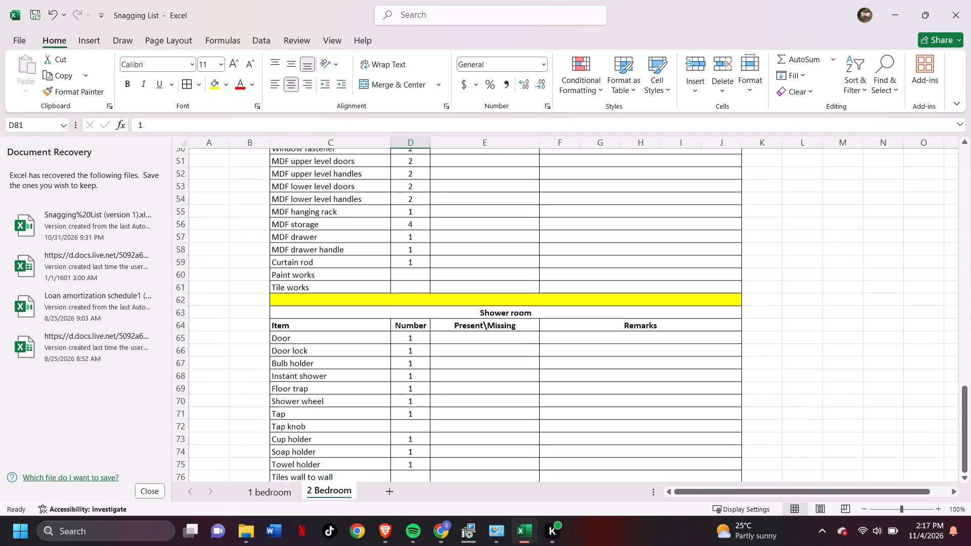
scroll(398, 265, "up", 2)
left_click(332, 383)
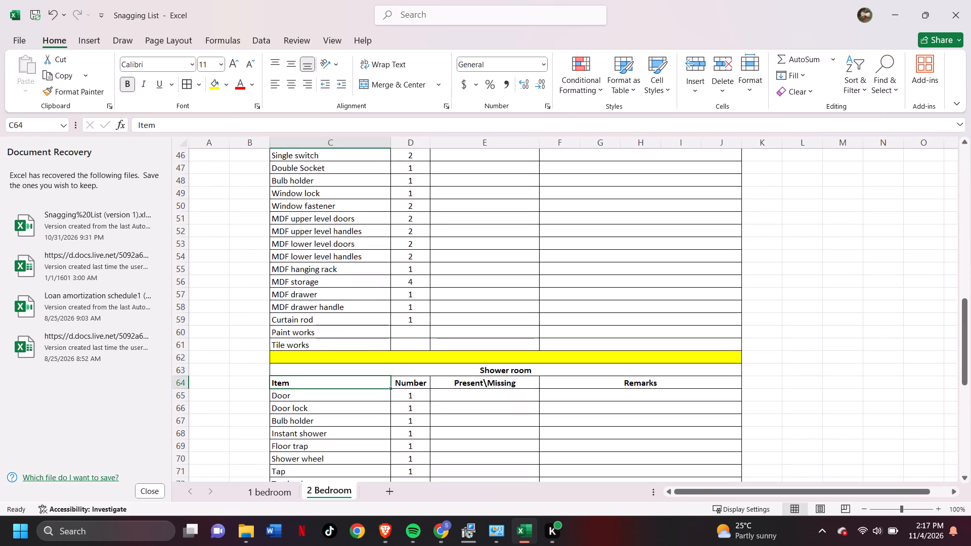
left_click(291, 88)
scroll(345, 232, "up", 2)
left_click(330, 258)
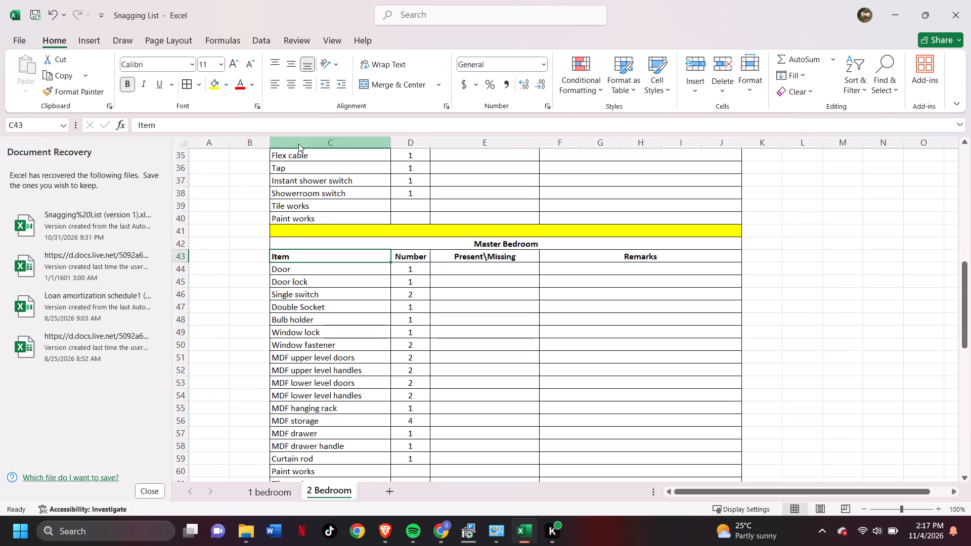
left_click(295, 83)
scroll(355, 344, "up", 3)
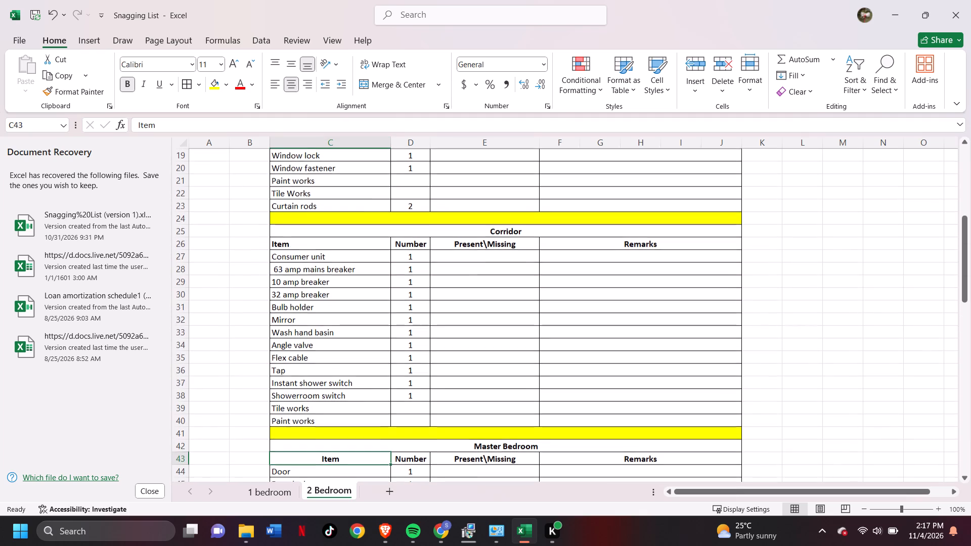
Center the Item header cells C26 in the Corridor section, C14 in the Lounge section and C8 in the Entrance section.
left_click(324, 245)
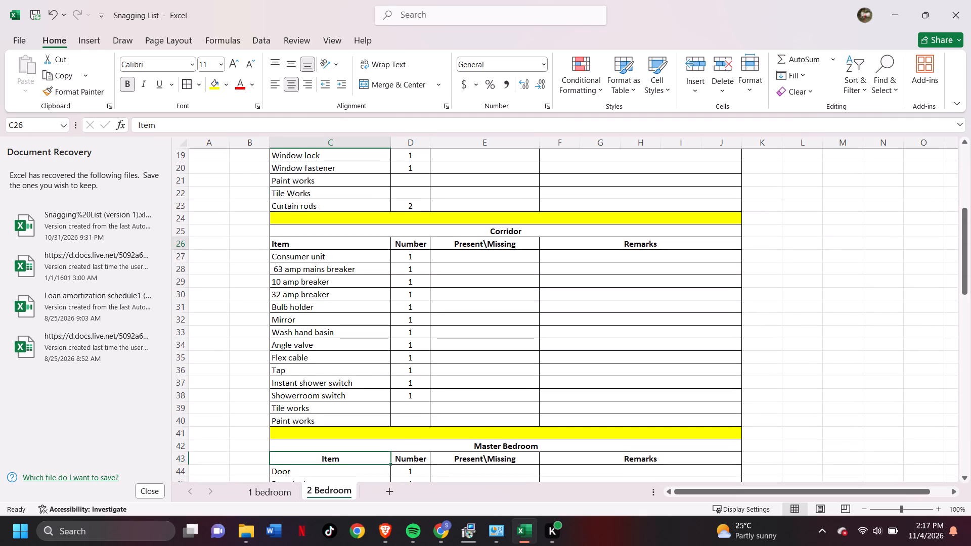
left_click(290, 86)
scroll(346, 287, "up", 2)
left_click(315, 245)
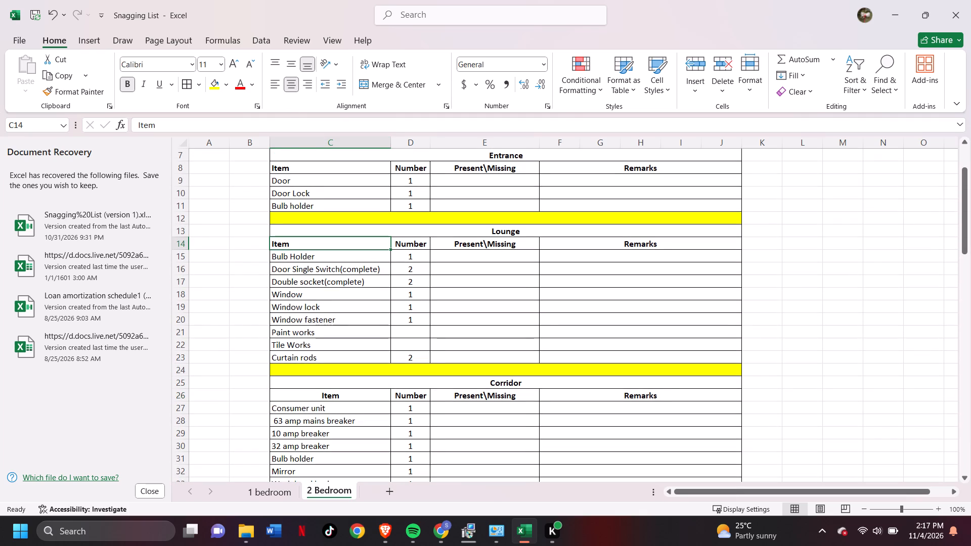
left_click(294, 86)
scroll(347, 307, "up", 1)
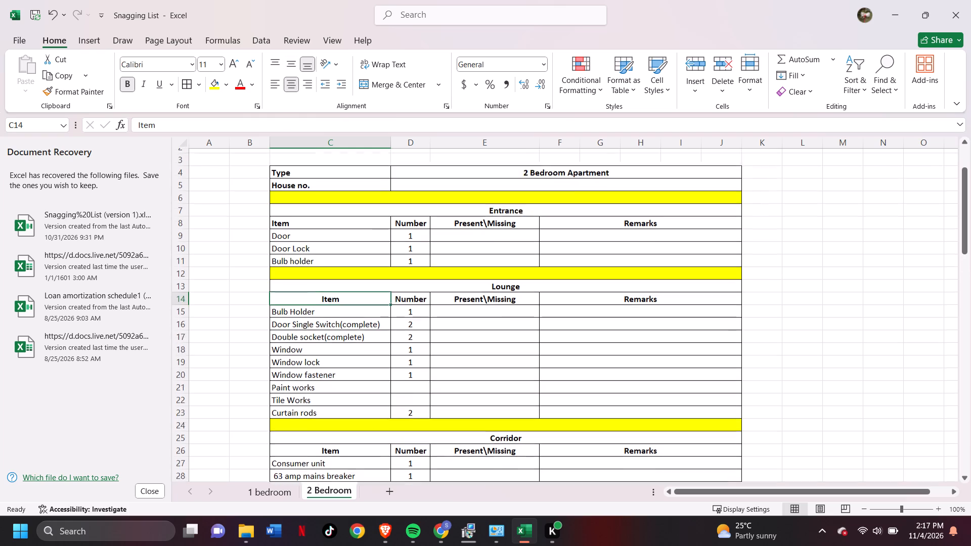
scroll(347, 307, "up", 1)
left_click(328, 244)
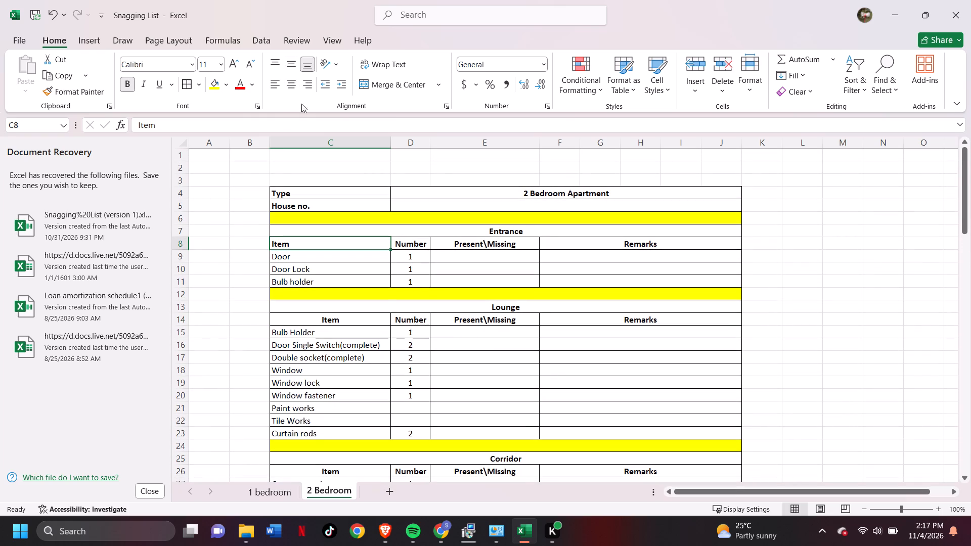
left_click(290, 85)
left_click(532, 357)
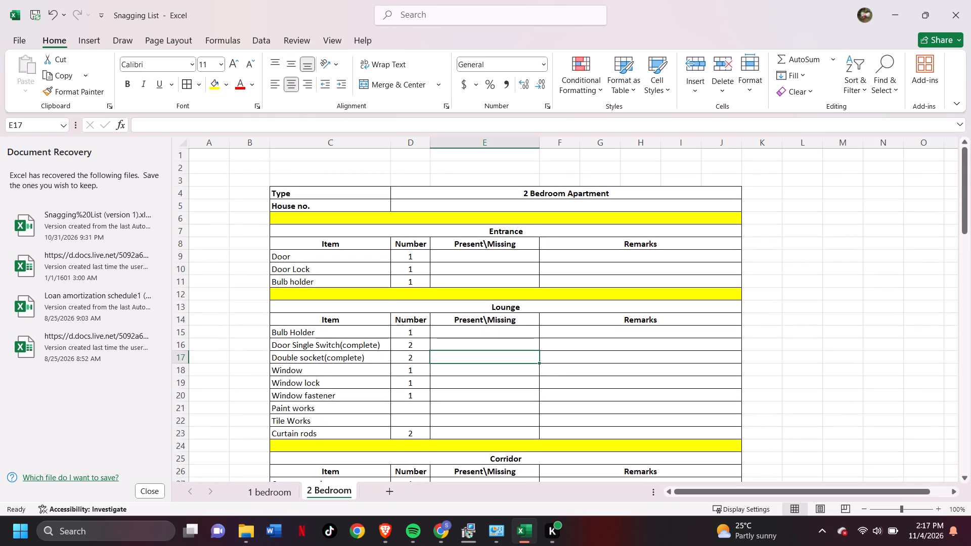
Check the alignment of the Number, Present\Missing and Remarks headers in row 8 and review the new table below Washroom.
left_click(416, 244)
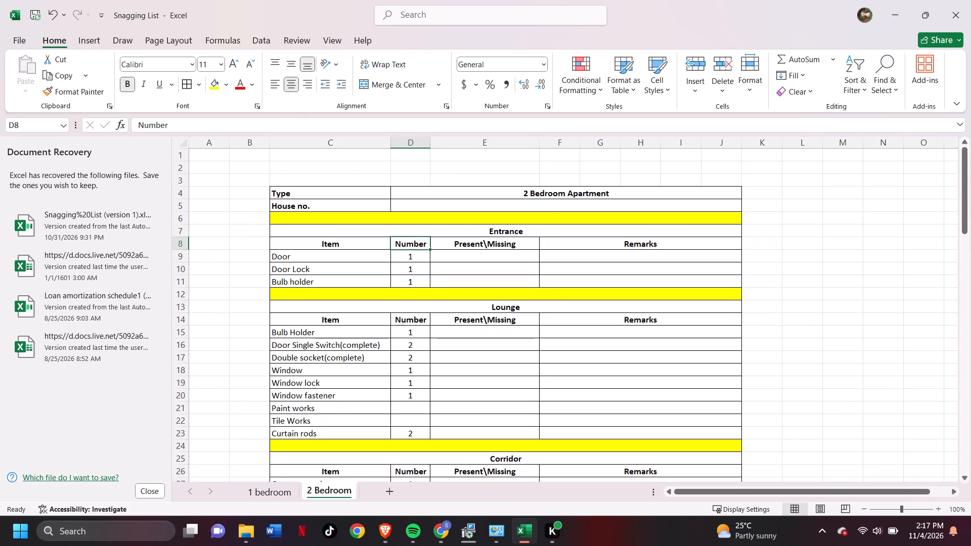
left_click(491, 245)
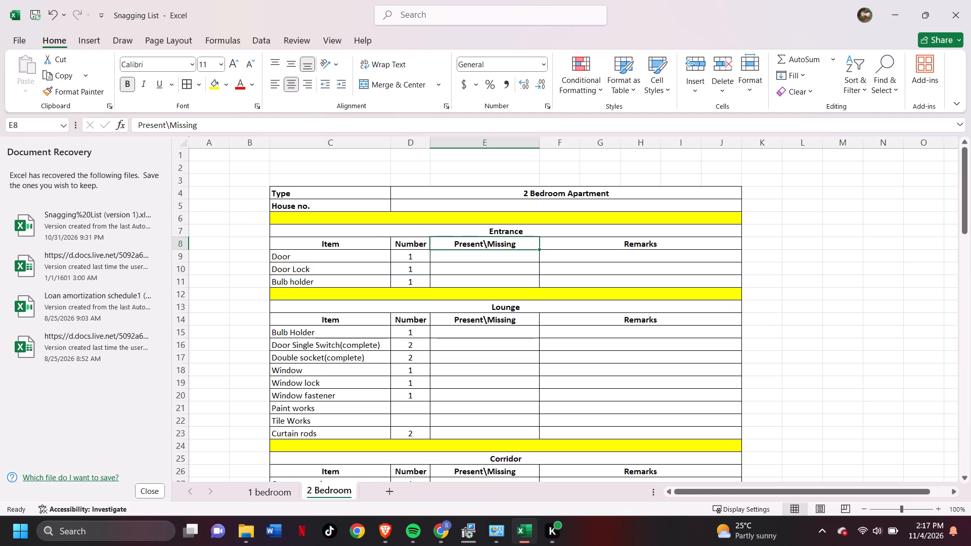
left_click(592, 243)
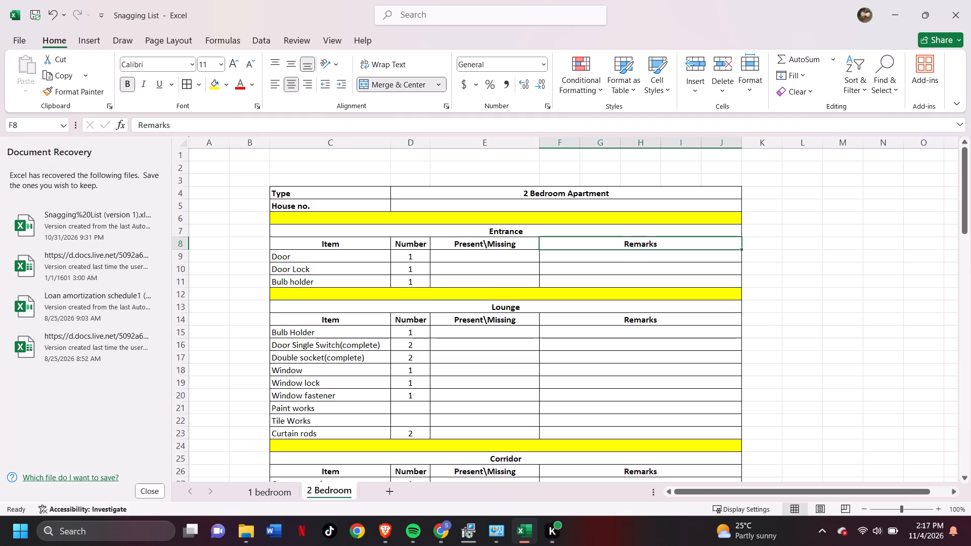
scroll(694, 361, "down", 7)
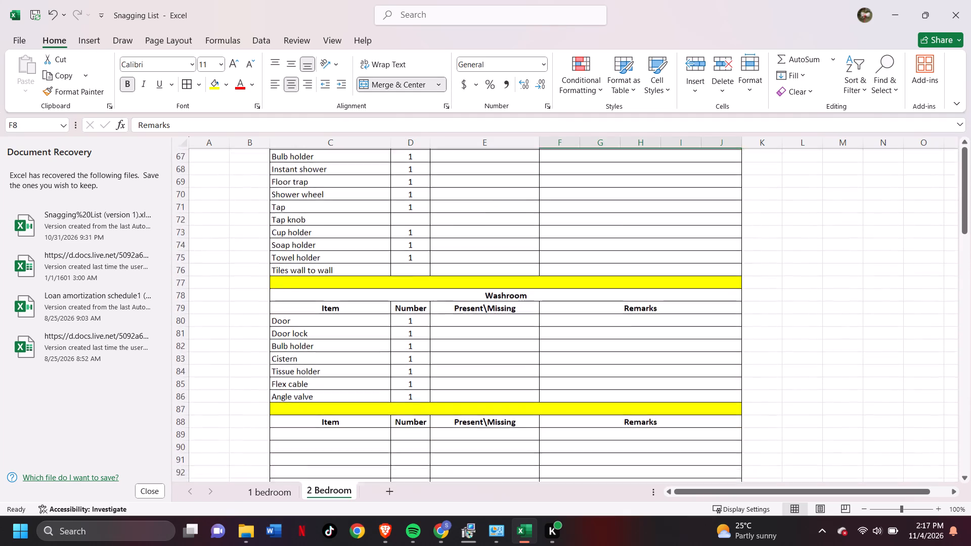
scroll(694, 361, "down", 4)
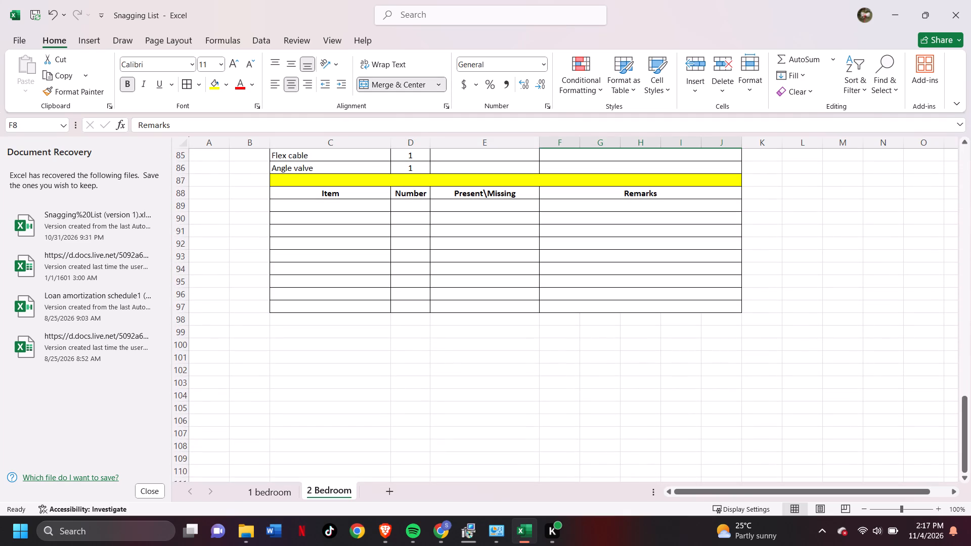
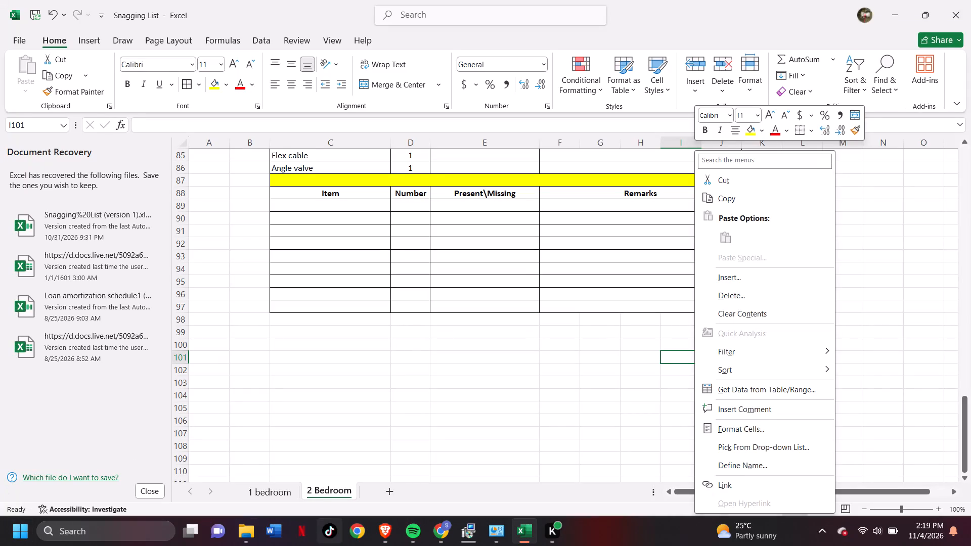
Review the existing checklist sections from the new table up to Entrance to see how their titles and headers are laid out.
left_click(404, 364)
scroll(404, 364, "up", 1)
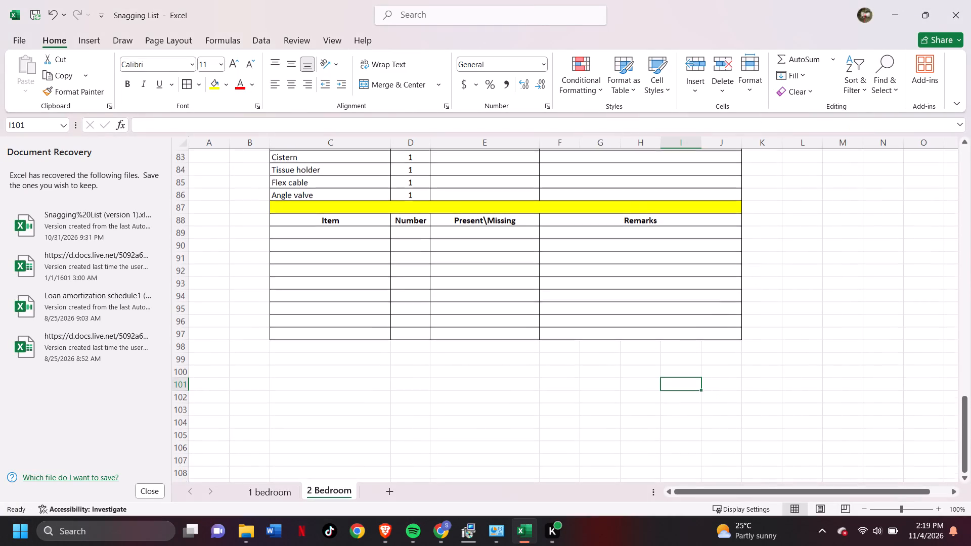
scroll(404, 364, "up", 2)
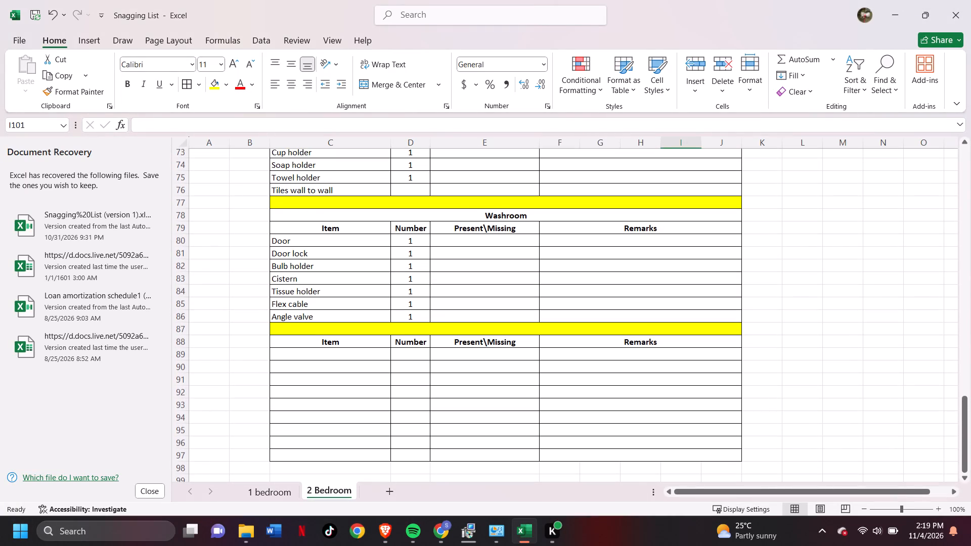
scroll(404, 364, "up", 1)
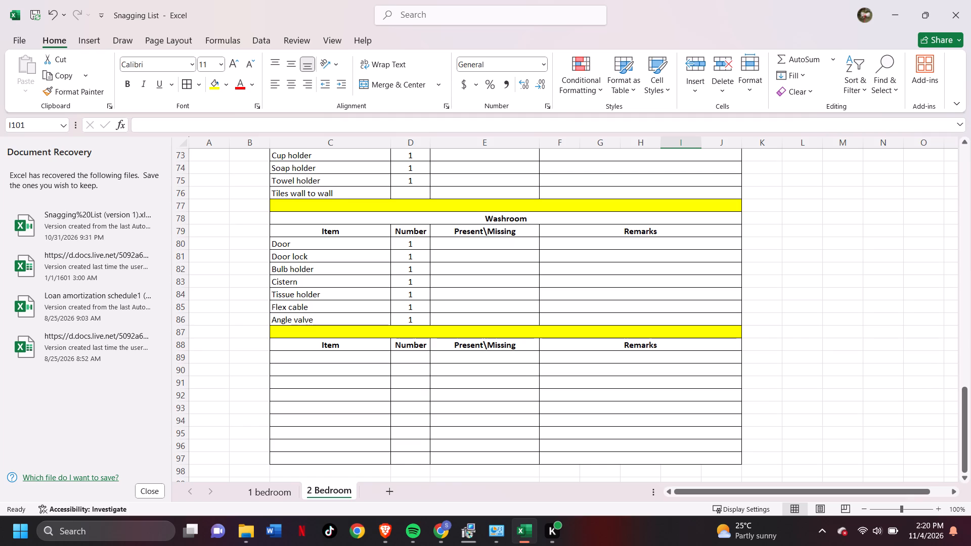
left_click(367, 354)
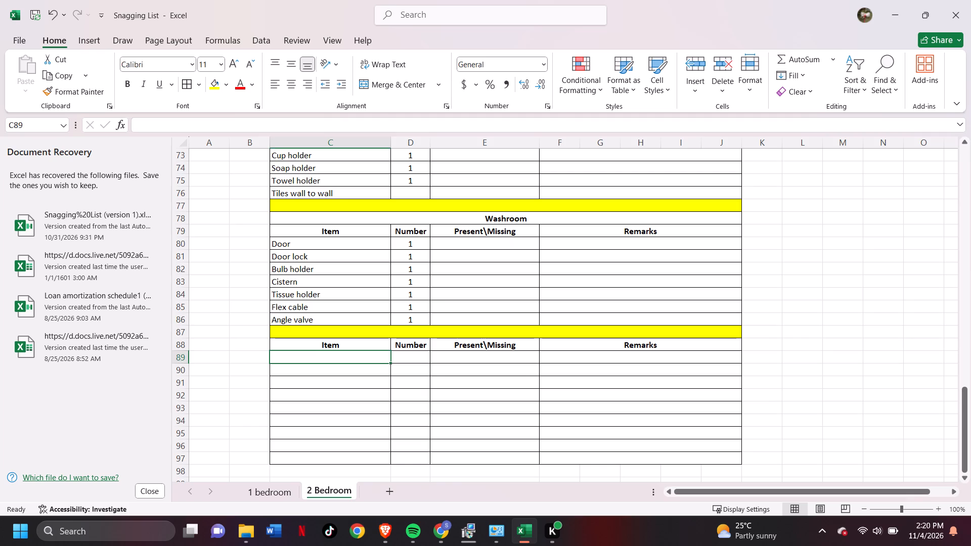
scroll(481, 350, "up", 5)
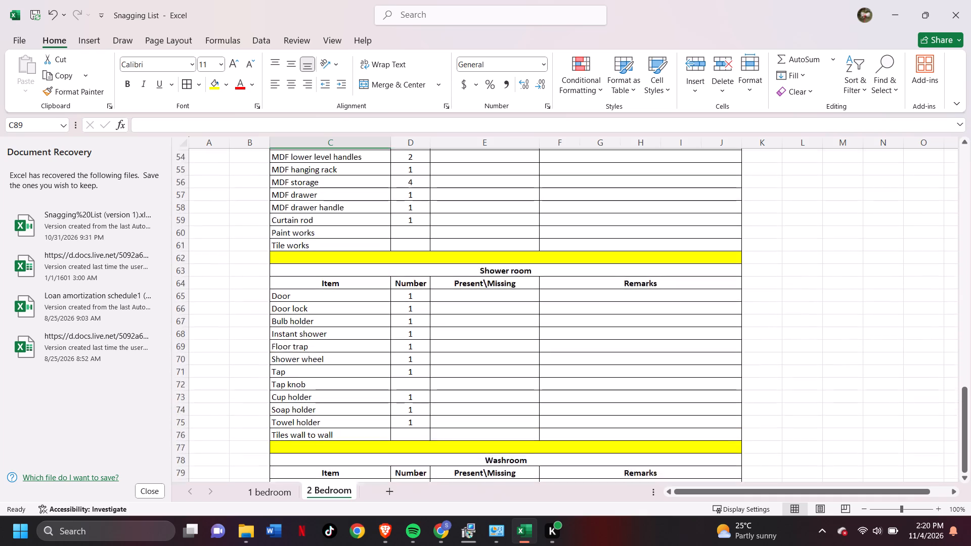
scroll(481, 350, "up", 10)
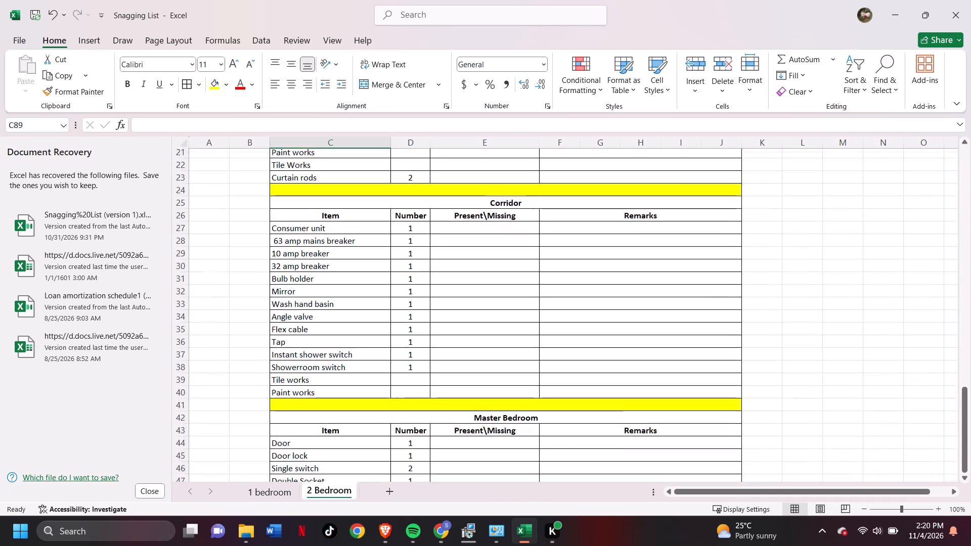
scroll(481, 350, "up", 4)
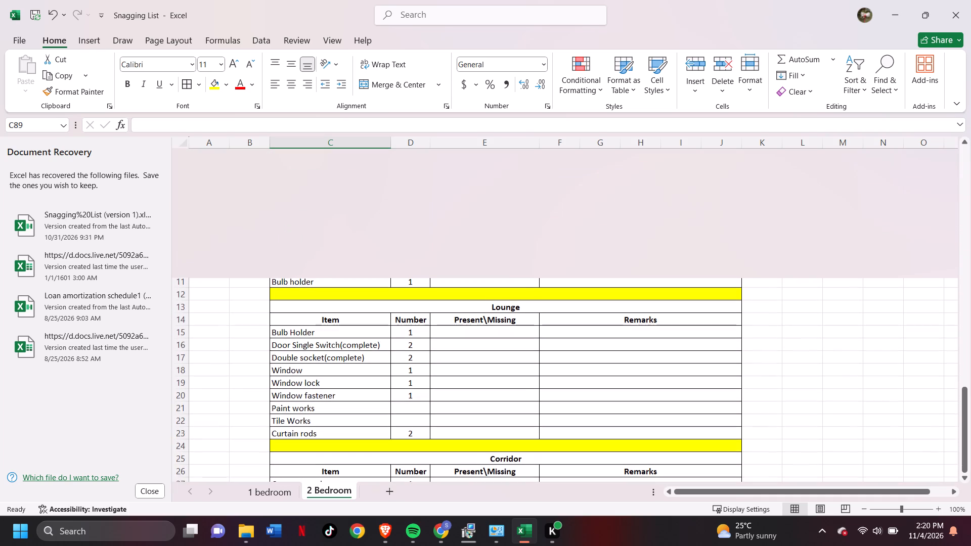
scroll(481, 350, "down", 4)
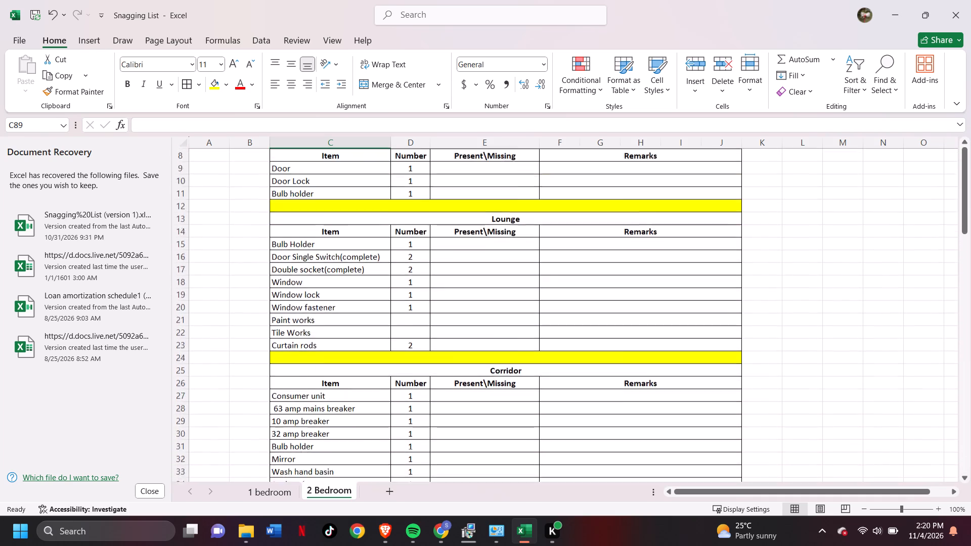
scroll(481, 350, "down", 7)
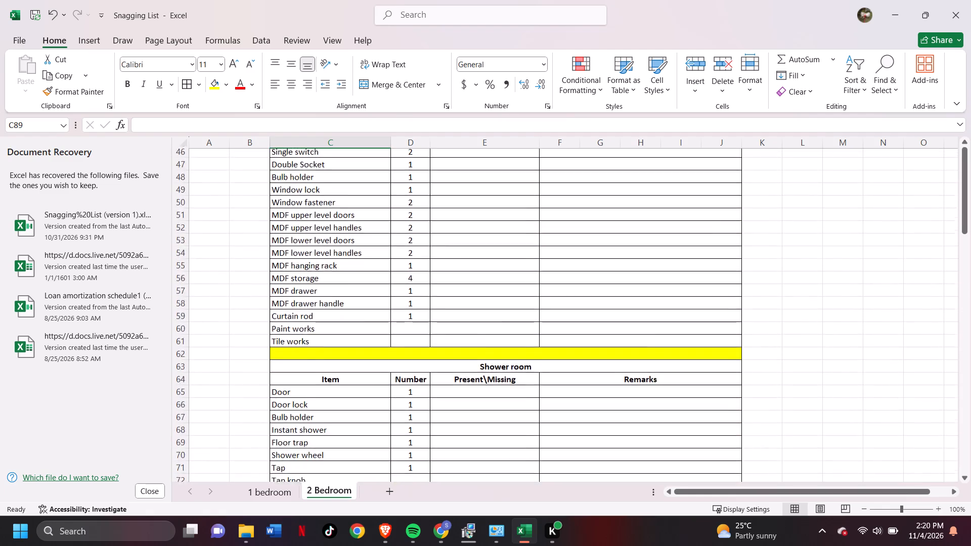
scroll(481, 350, "down", 5)
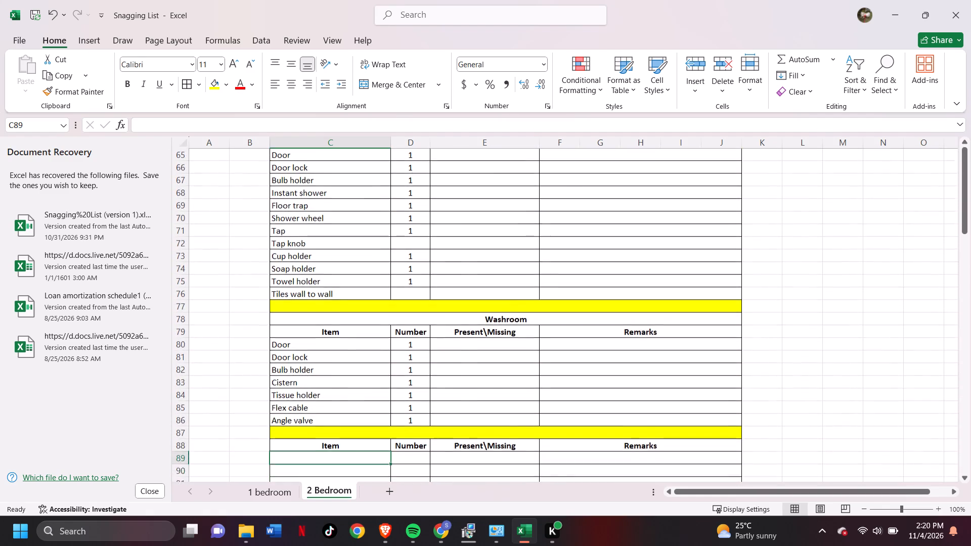
scroll(481, 350, "down", 3)
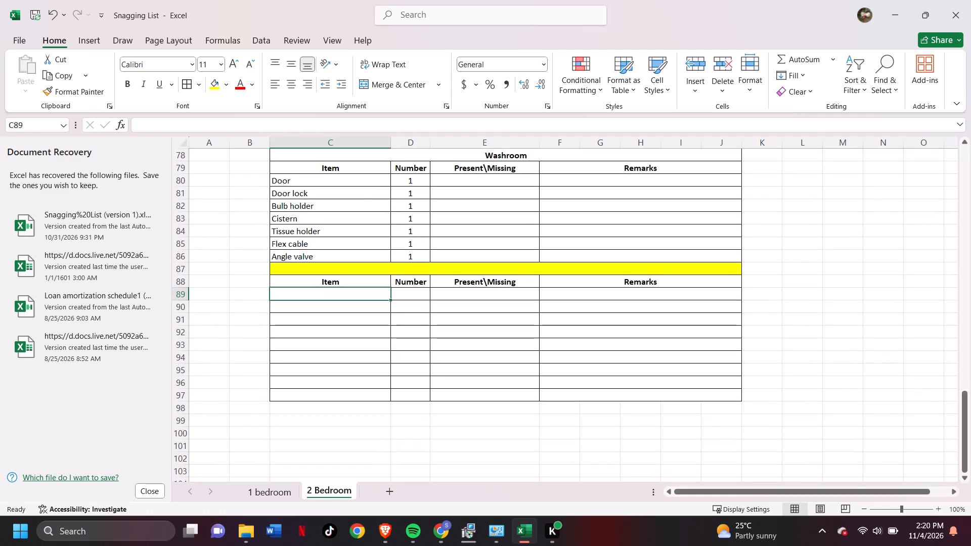
Insert a blank row above the new table's header row 88, below the yellow divider.
scroll(471, 310, "up", 1)
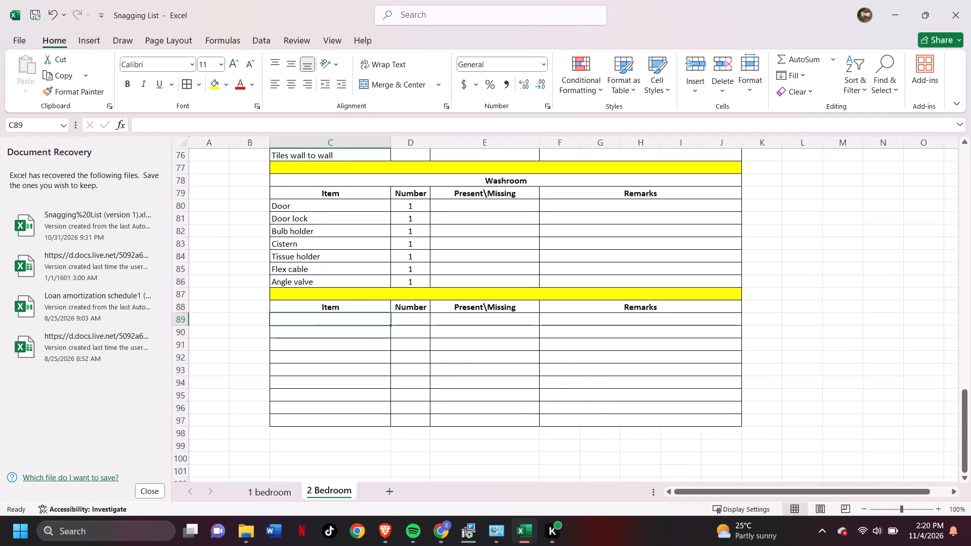
left_click(184, 309)
right_click(184, 309)
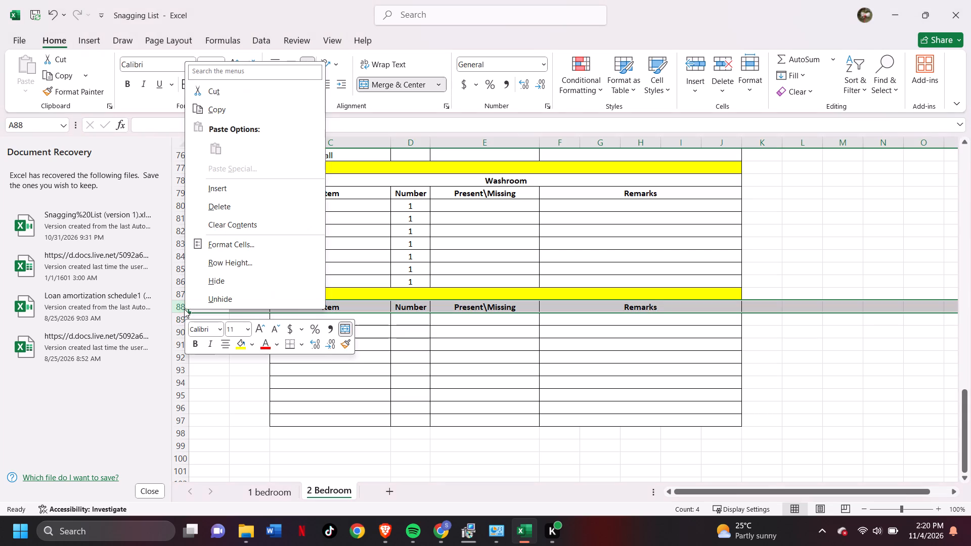
left_click(241, 186)
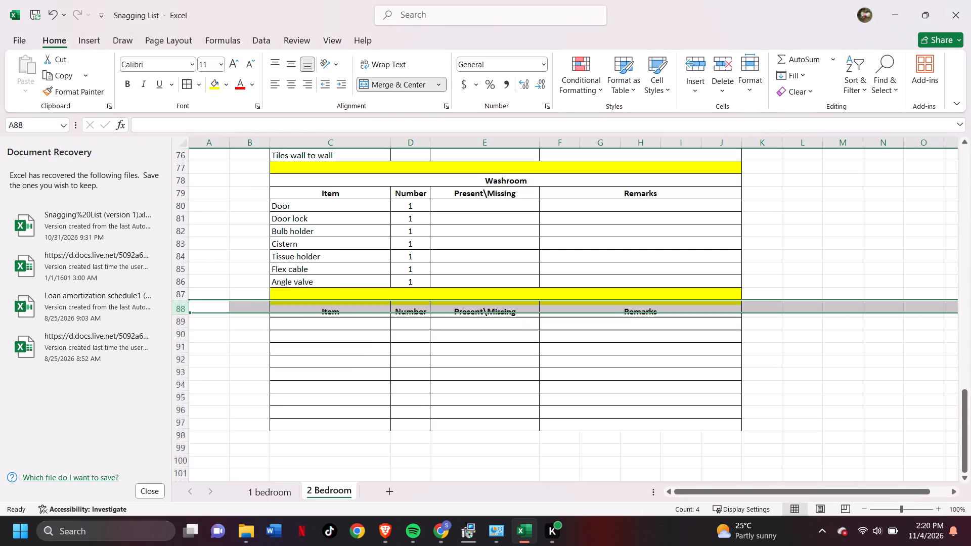
Remove the fill color from cells C88:J88 in the inserted row.
left_click(459, 310)
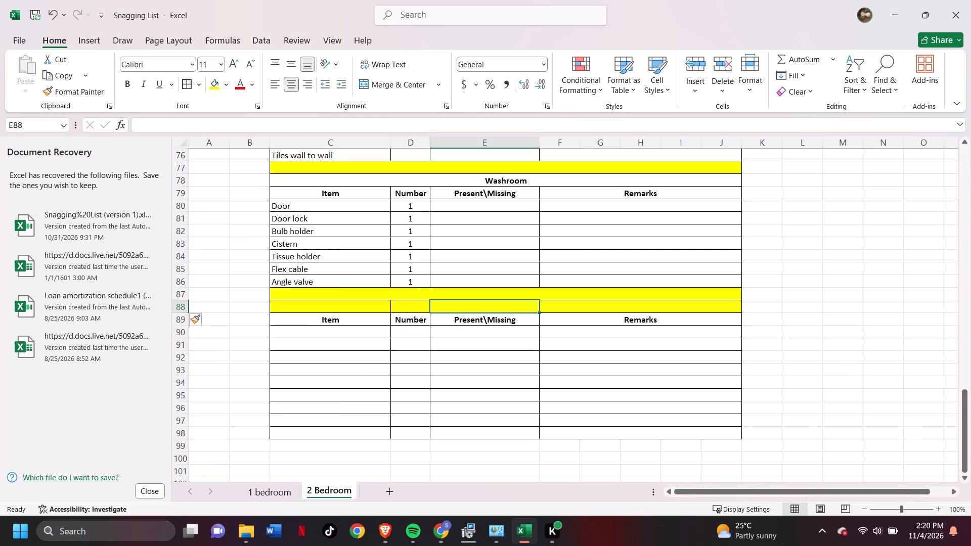
left_click_drag(331, 308, 730, 311)
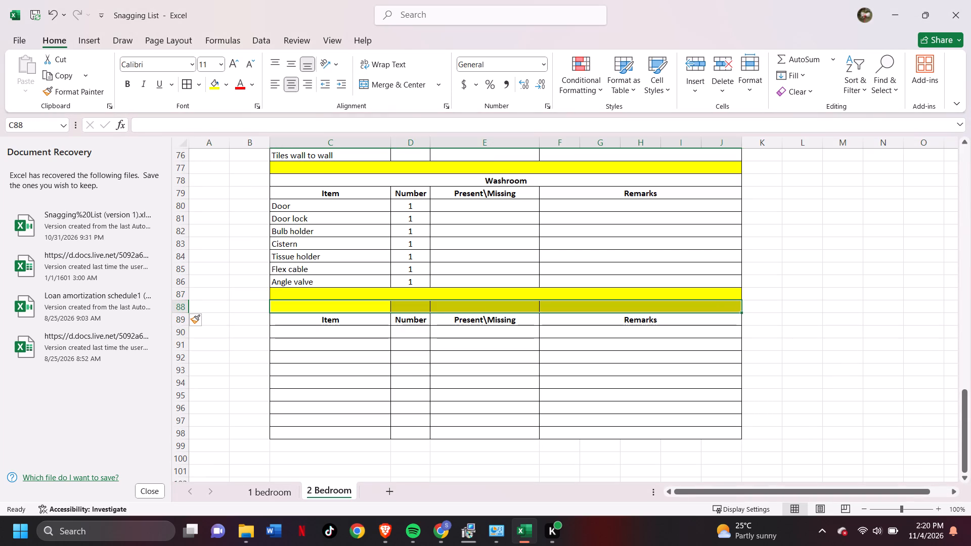
left_click(225, 83)
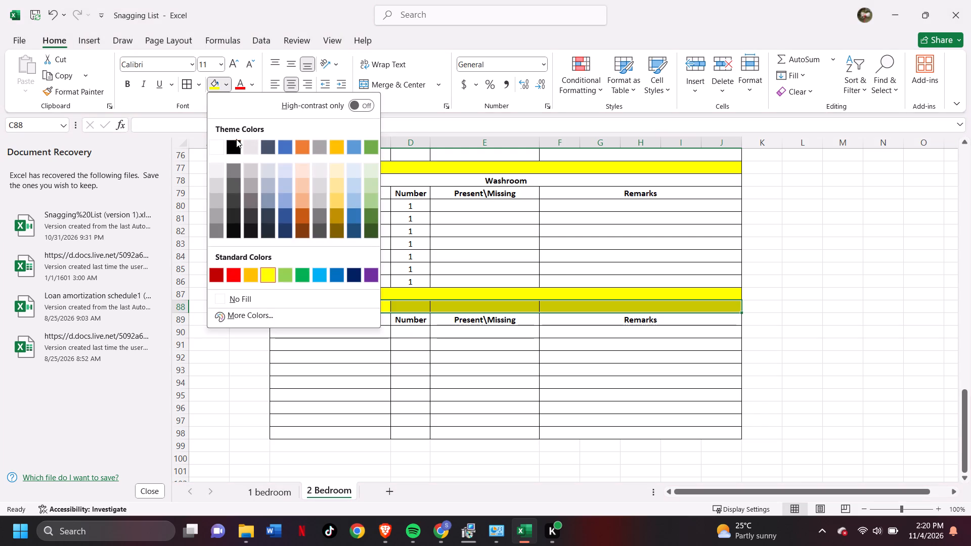
left_click(237, 297)
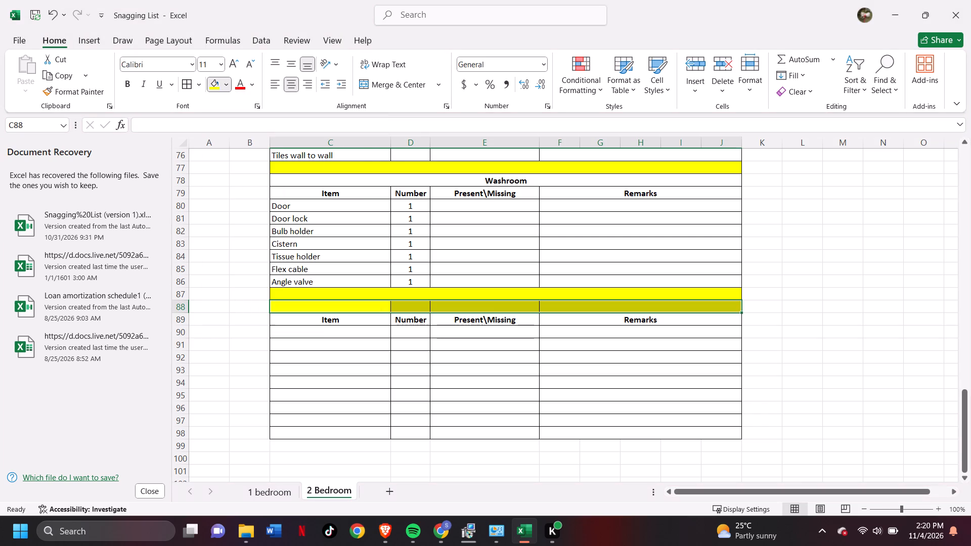
left_click(427, 356)
Merge and center cells C88:J88 as the new table's title row.
left_click_drag(354, 310, 561, 285)
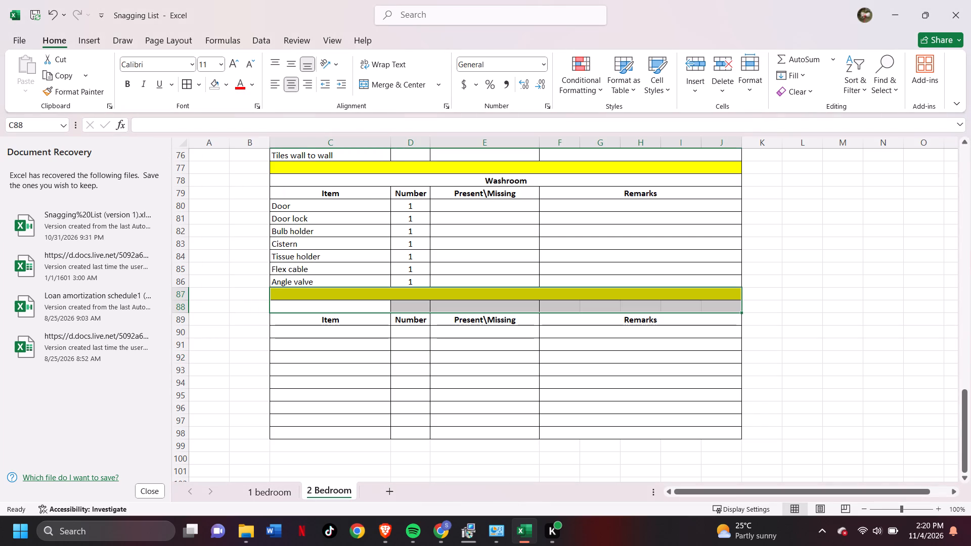
left_click_drag(561, 285, 735, 309)
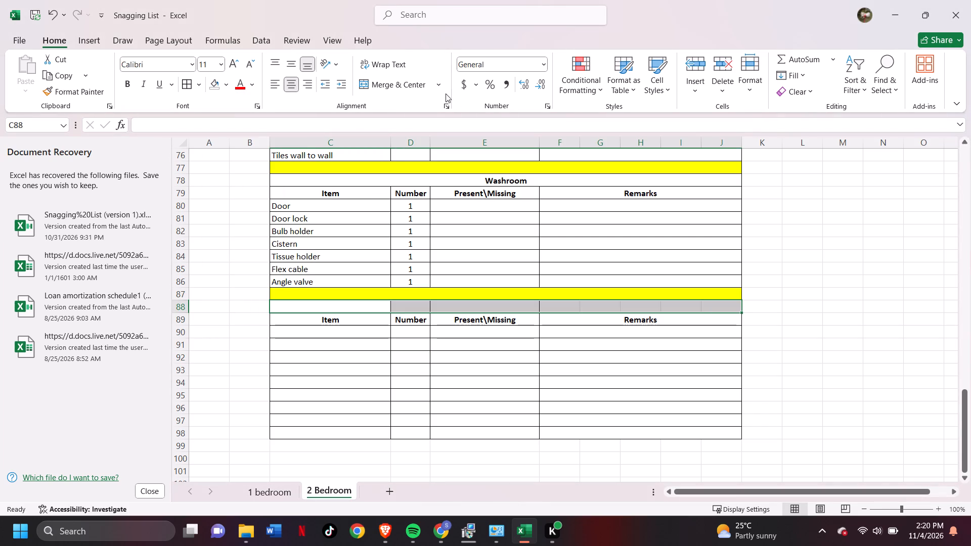
left_click(402, 87)
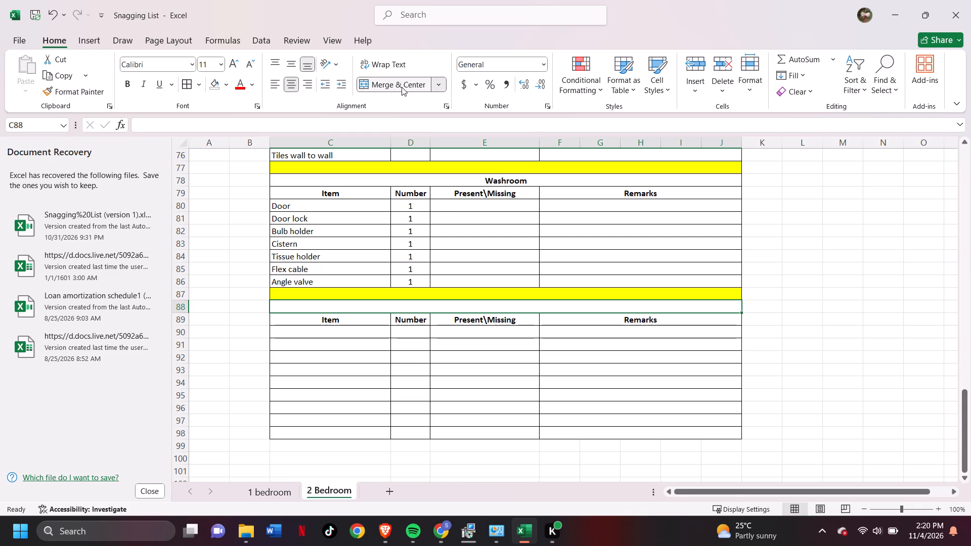
Clear the borders of the merged title cell in row 88 and apply Outside Borders to it.
left_click(194, 86)
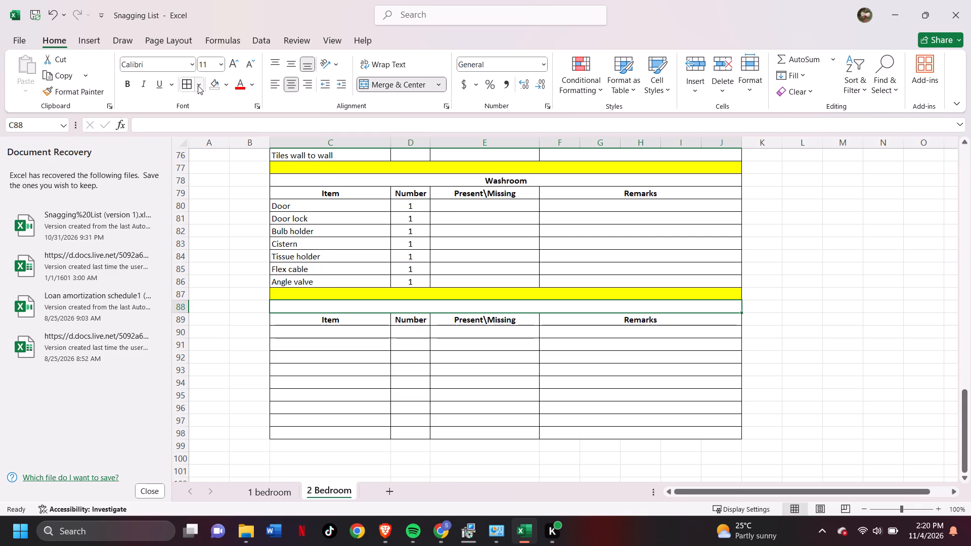
left_click(200, 85)
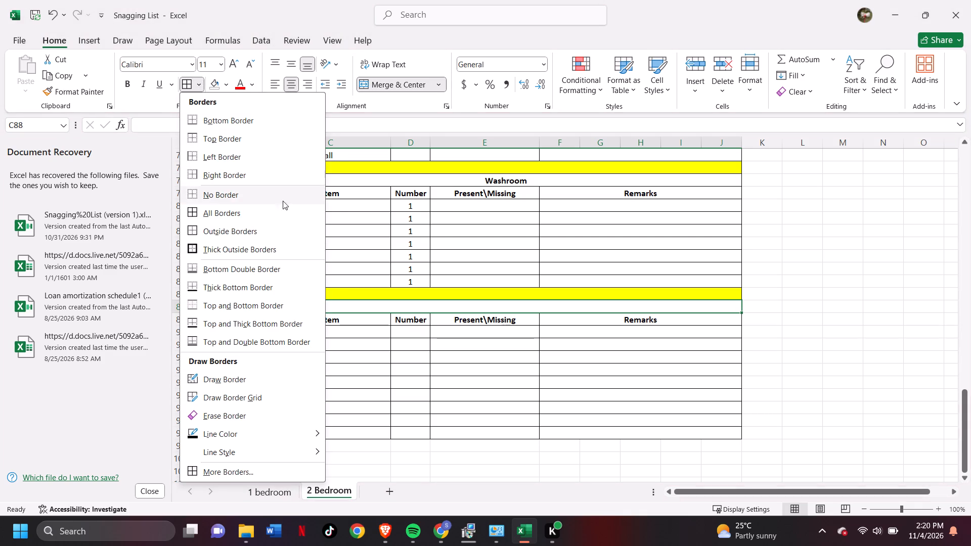
left_click(271, 197)
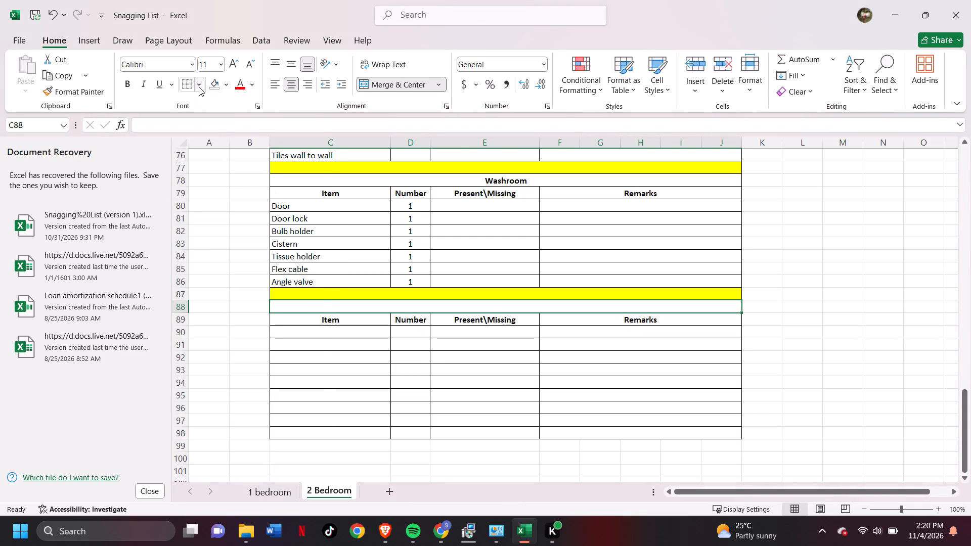
left_click(199, 87)
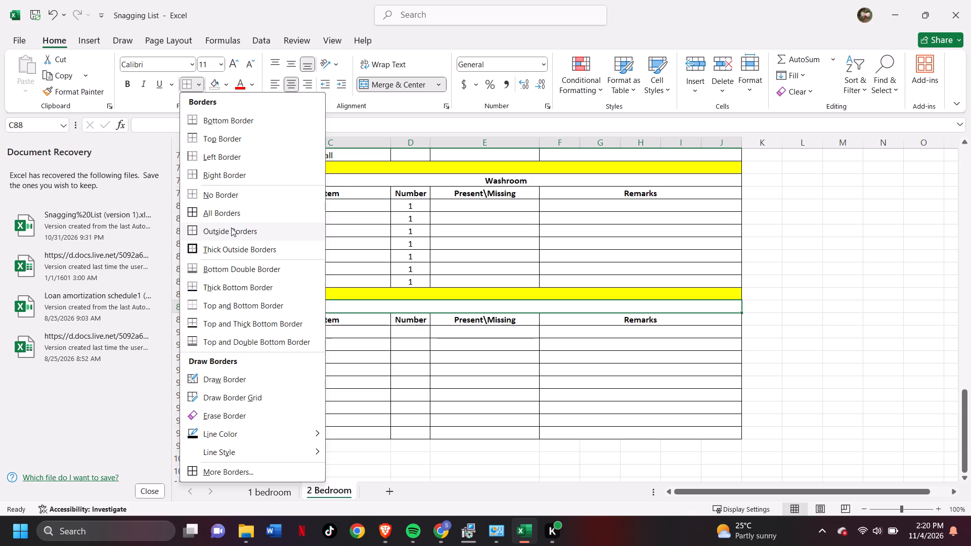
left_click(231, 227)
left_click(186, 85)
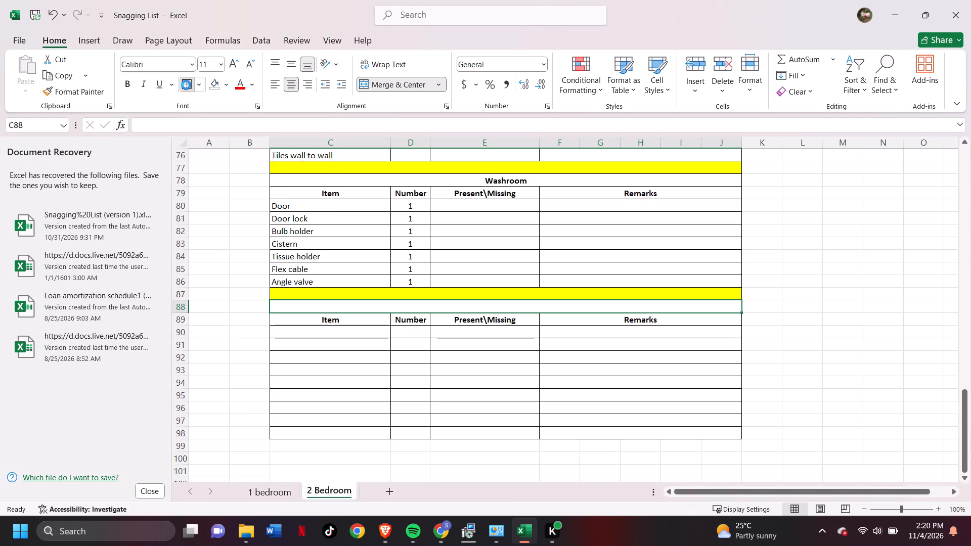
left_click(476, 346)
Enter the section title Kitchen in the merged row 88 cell and make it bold to match the Washroom title.
left_click(476, 310)
type("Kitchen")
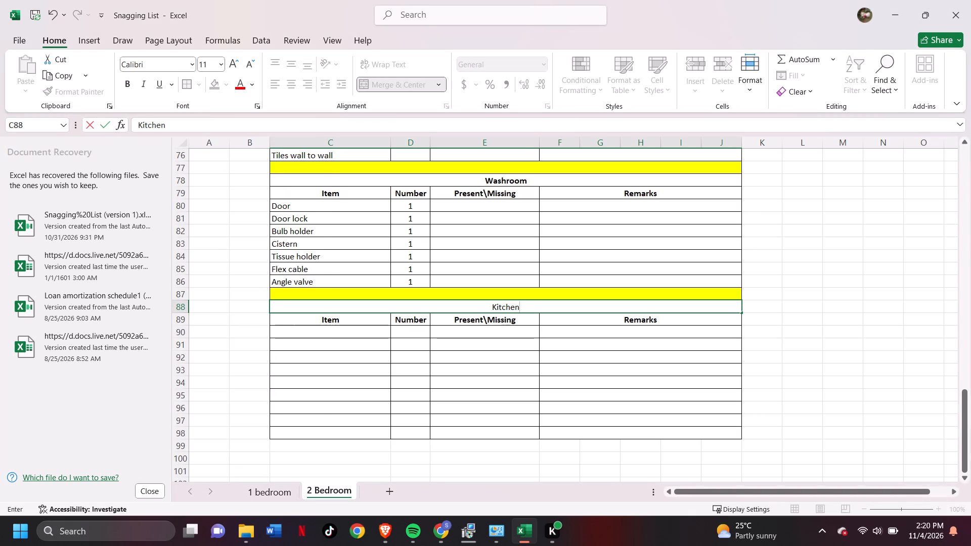
left_click_drag(378, 331, 478, 306)
left_click(478, 306)
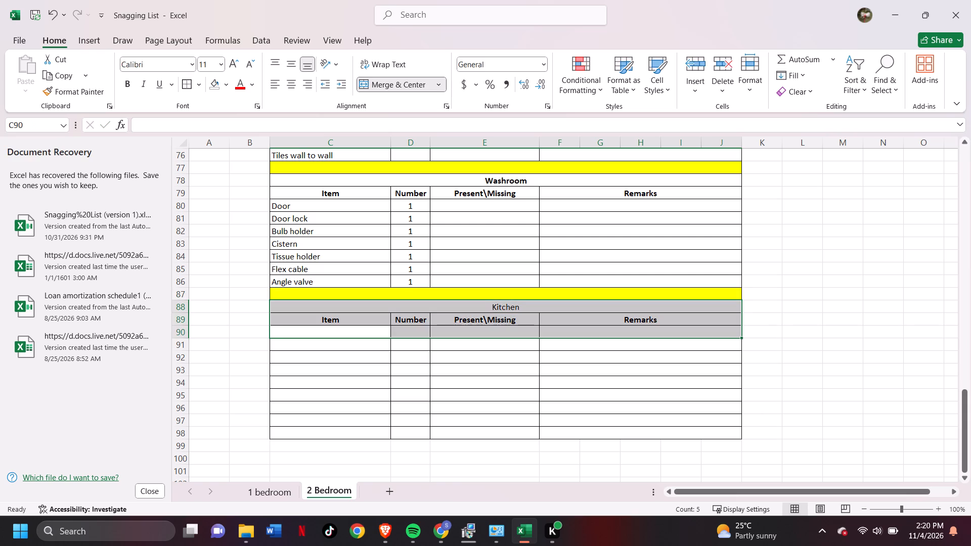
left_click(128, 85)
left_click(485, 180)
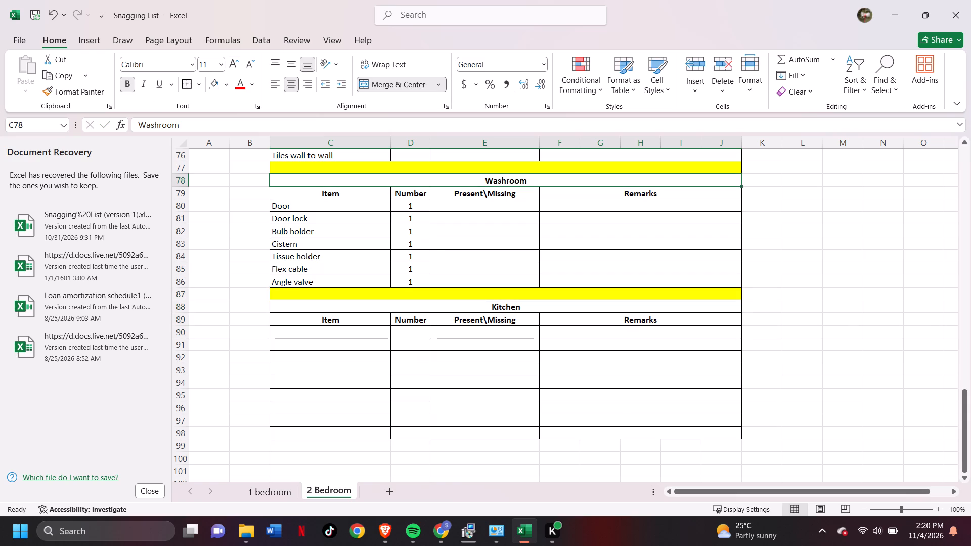
left_click(489, 310)
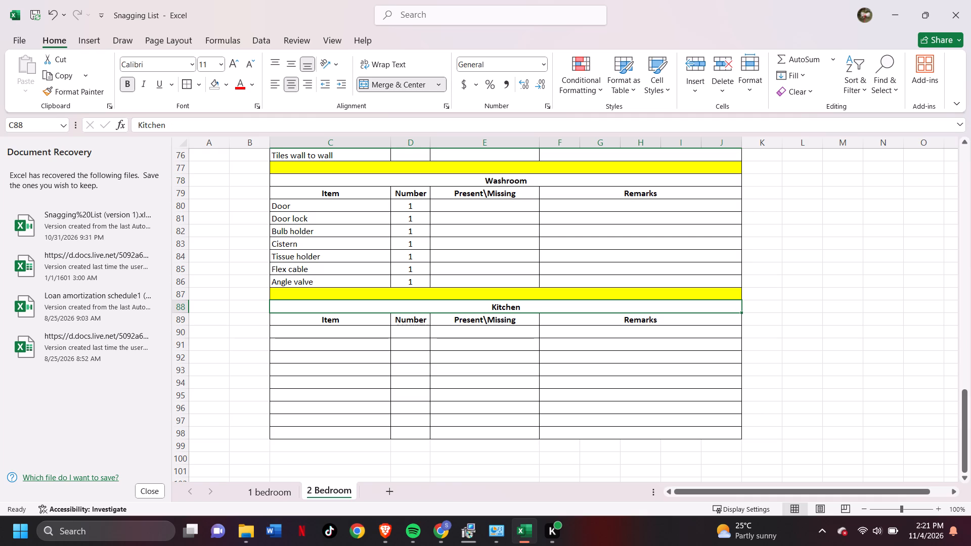
Select the first empty Item cell, C90, in the Kitchen section.
left_click(345, 329)
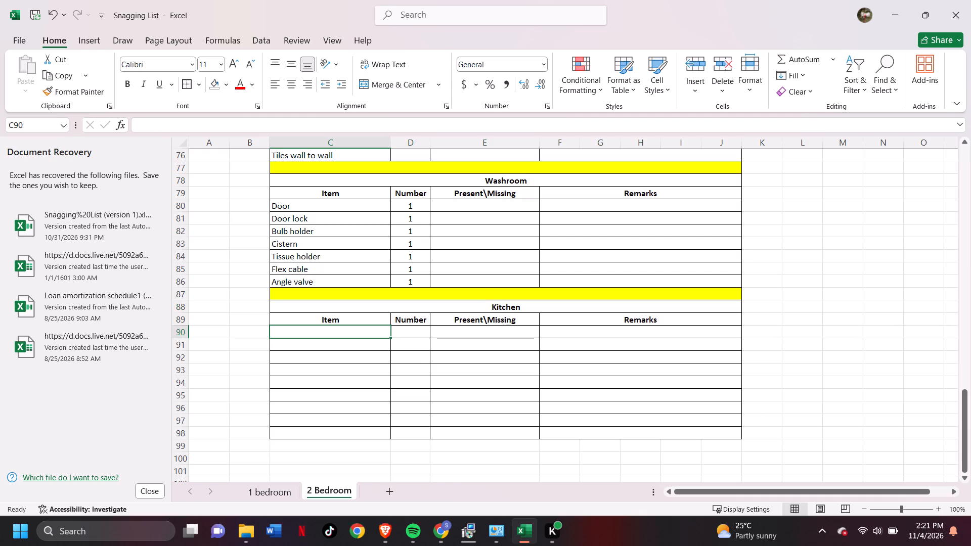
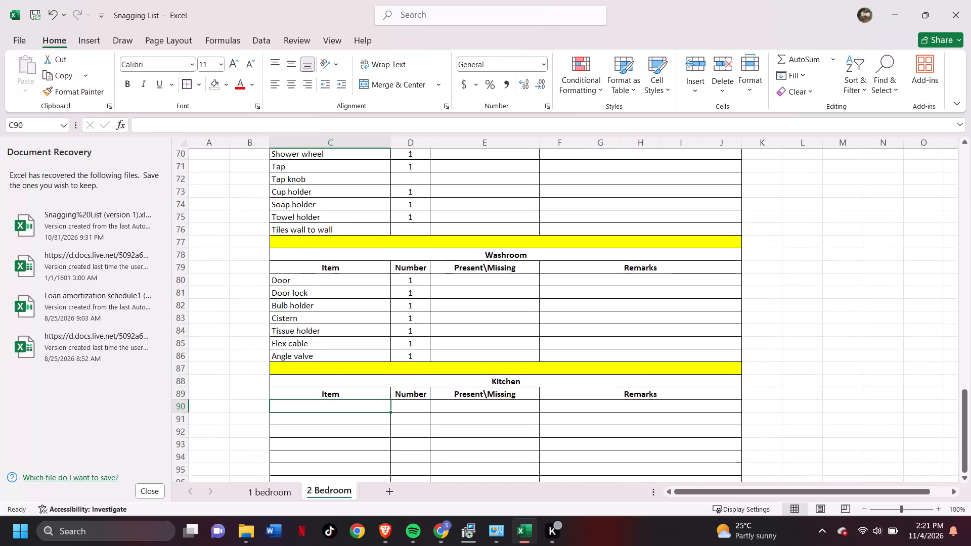
Insert a new row above the yellow separator in row 87, directly below the Washroom item Angle valve.
scroll(345, 329, "down", 1)
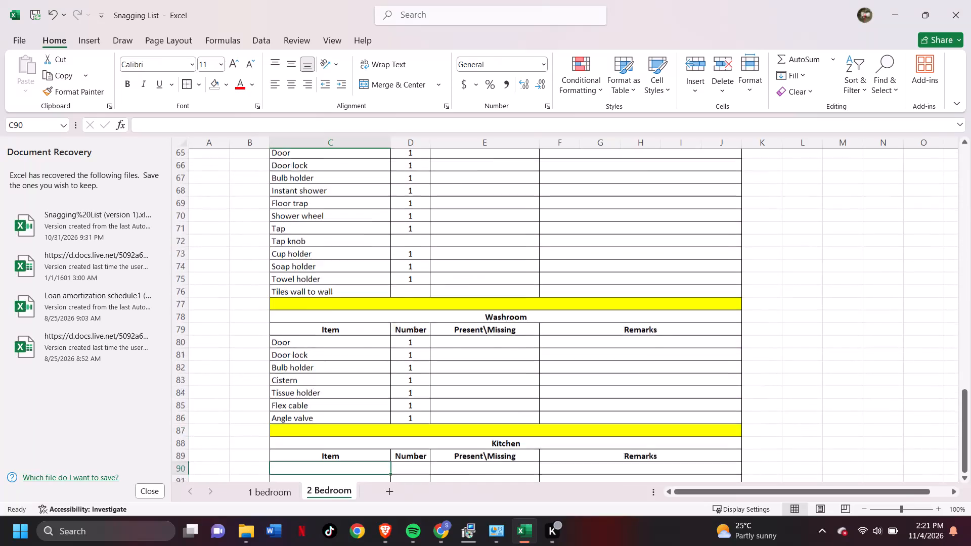
scroll(345, 329, "down", 1)
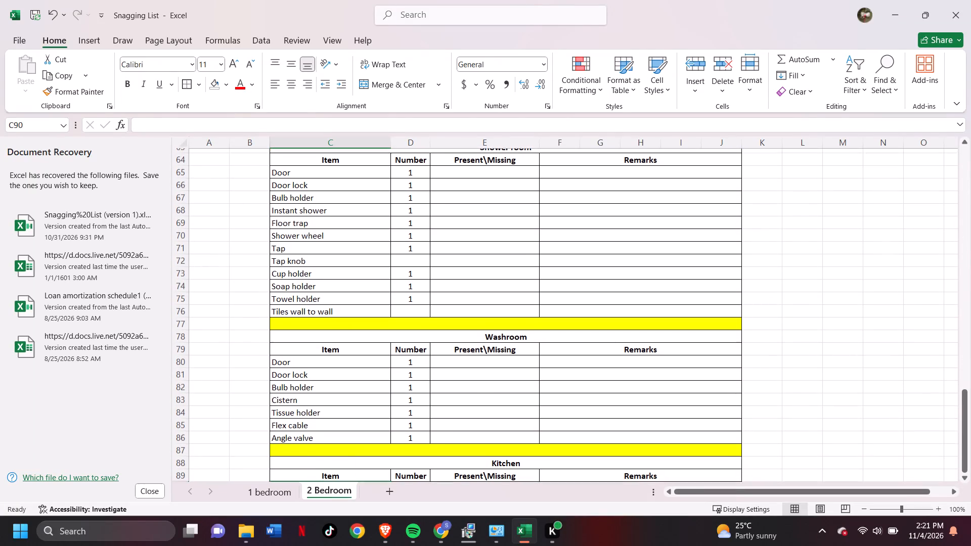
scroll(345, 329, "down", 1)
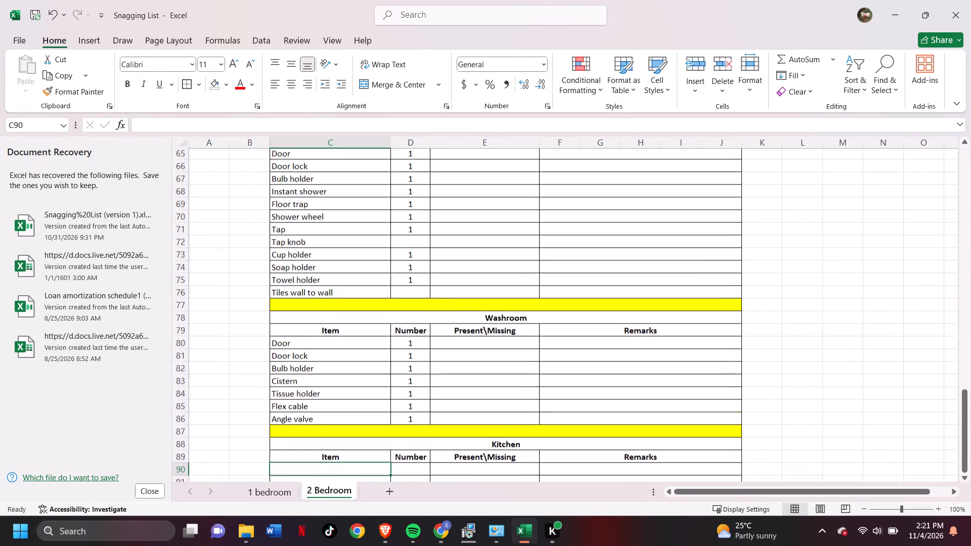
scroll(345, 329, "down", 1)
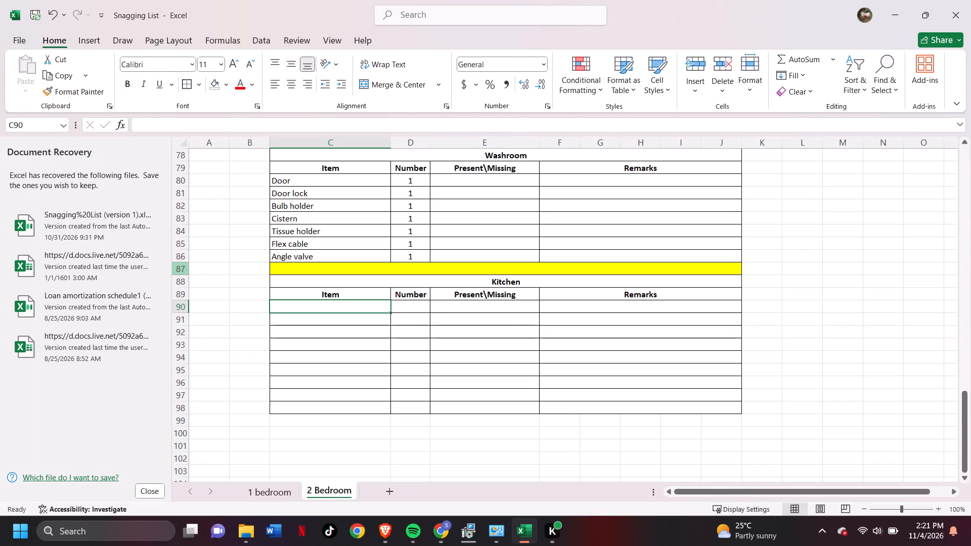
left_click(179, 269)
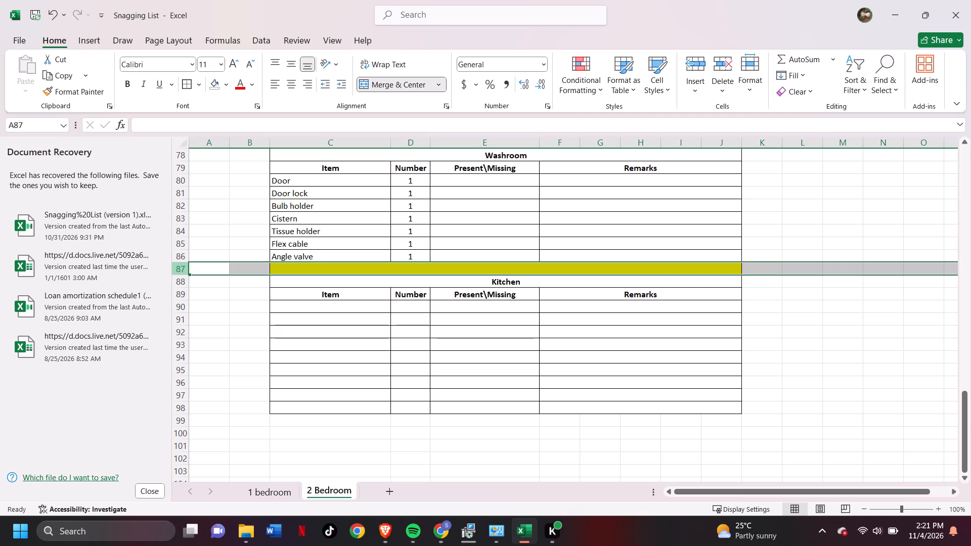
right_click(180, 270)
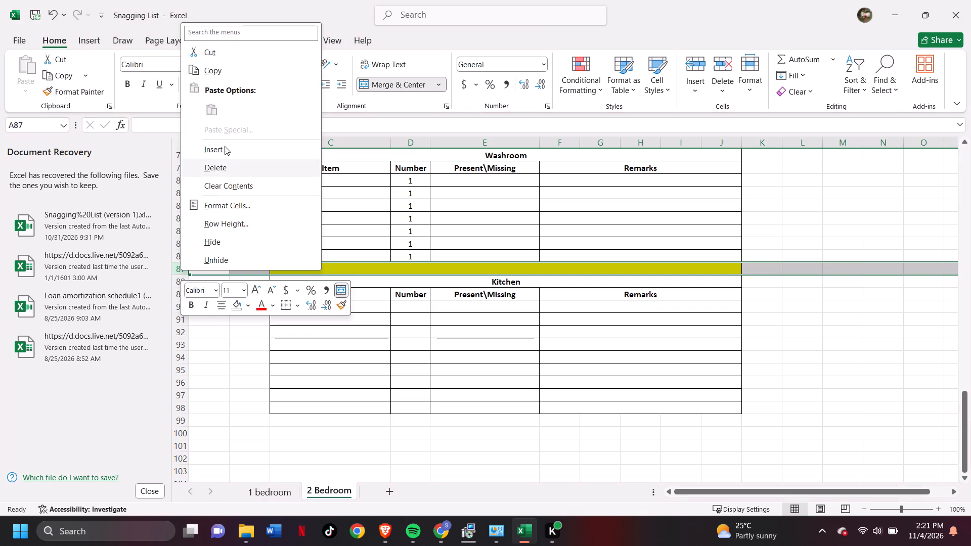
left_click(226, 147)
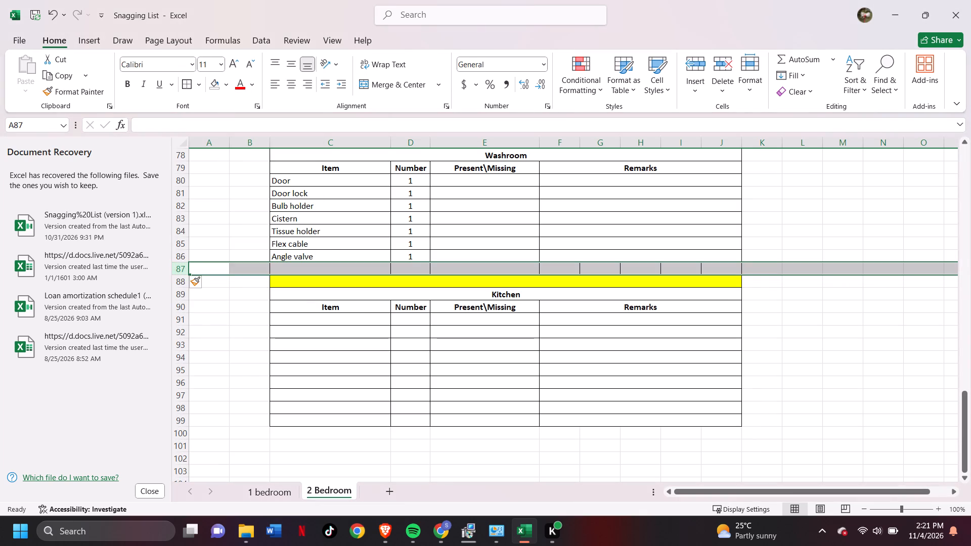
Merge F87:J87 of the new Washroom row into one Remarks cell and left-align it.
left_click(318, 264)
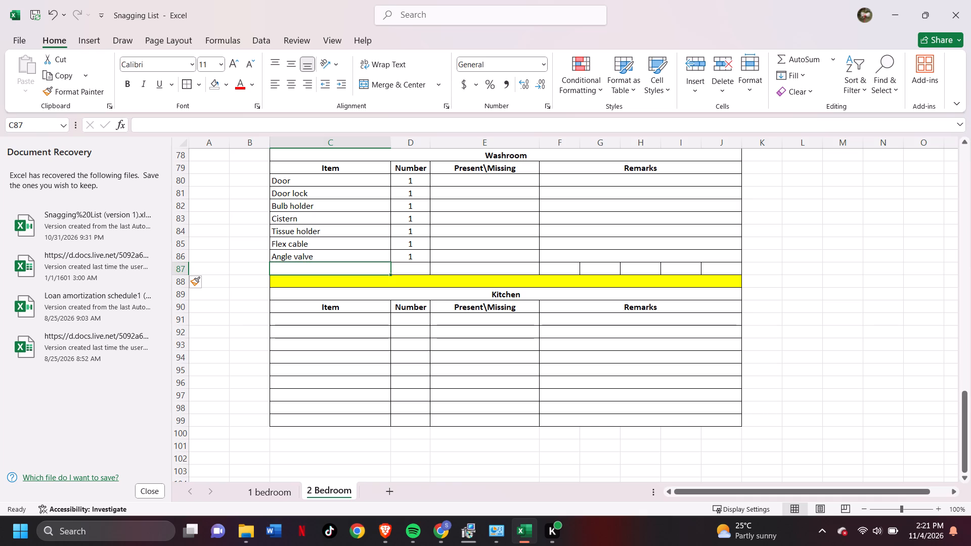
left_click_drag(562, 268, 738, 262)
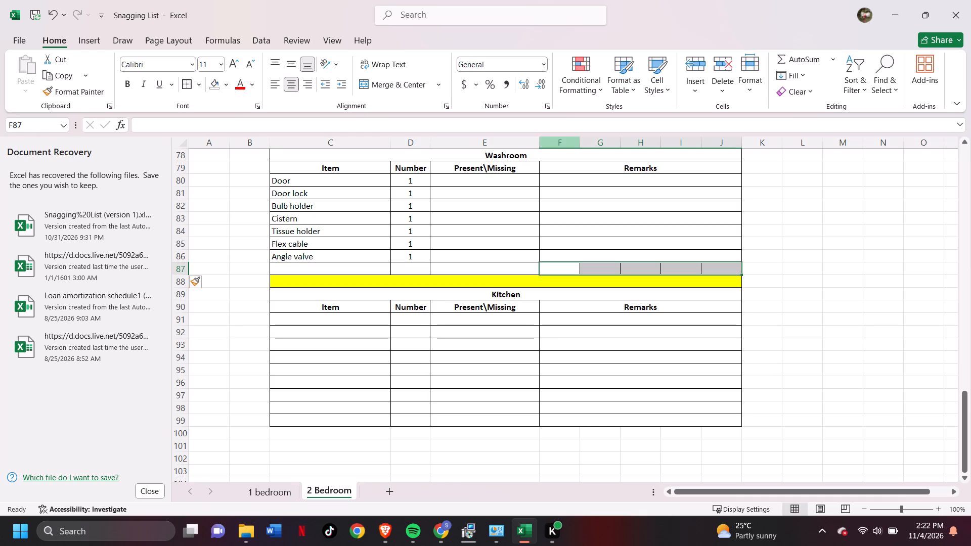
left_click(386, 85)
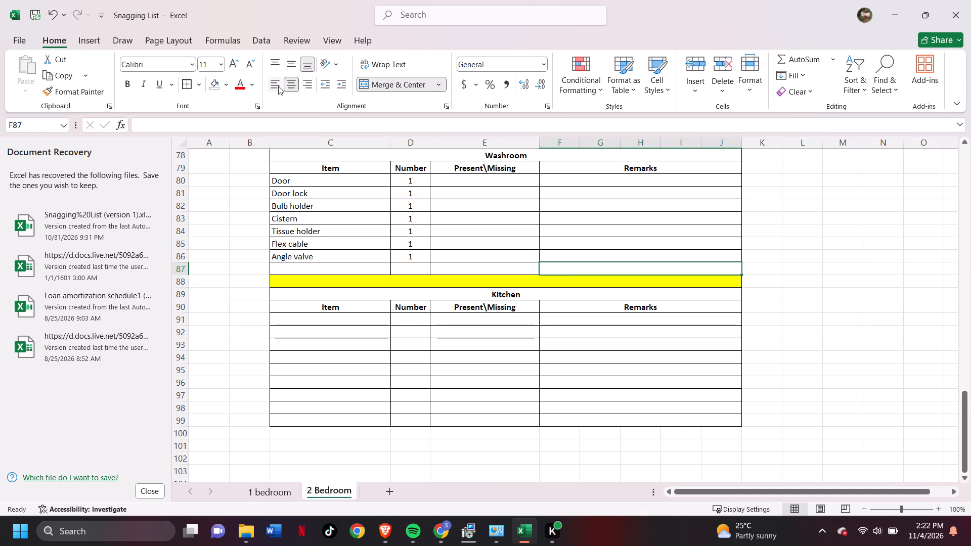
left_click(277, 86)
left_click(478, 274)
Enter Tiles wall to wall as the last Washroom item in C87.
left_click(341, 265)
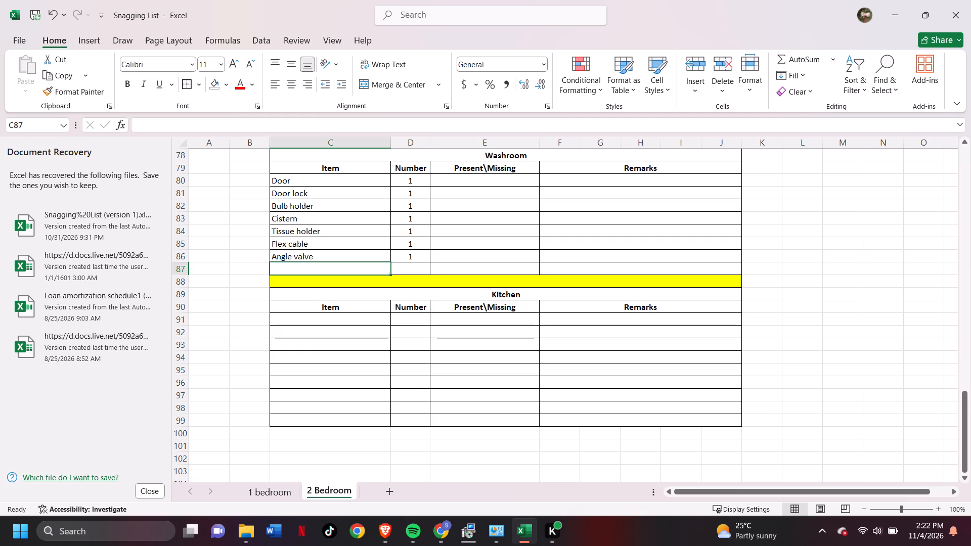
type("Tiles")
key("space")
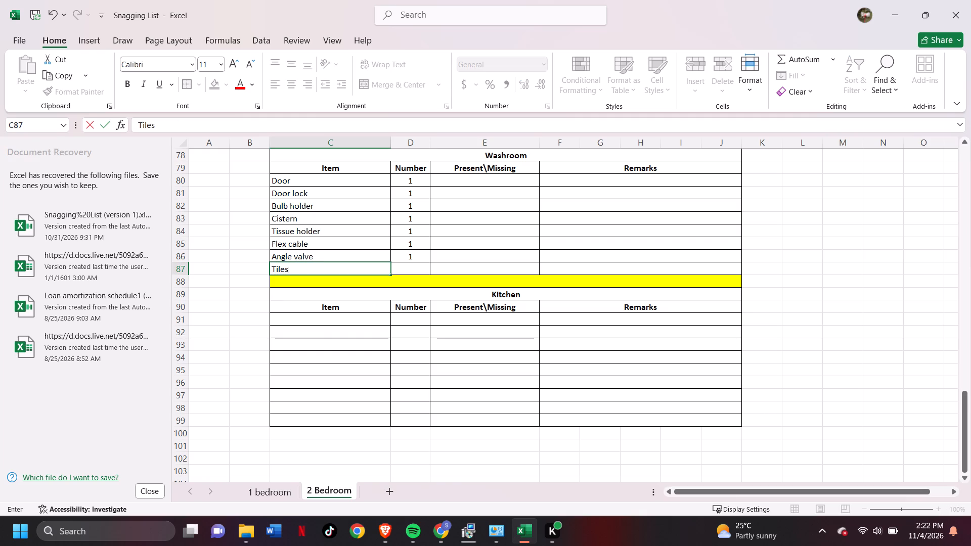
scroll(341, 265, "up", 2)
type("wall")
key("space")
type("to wall")
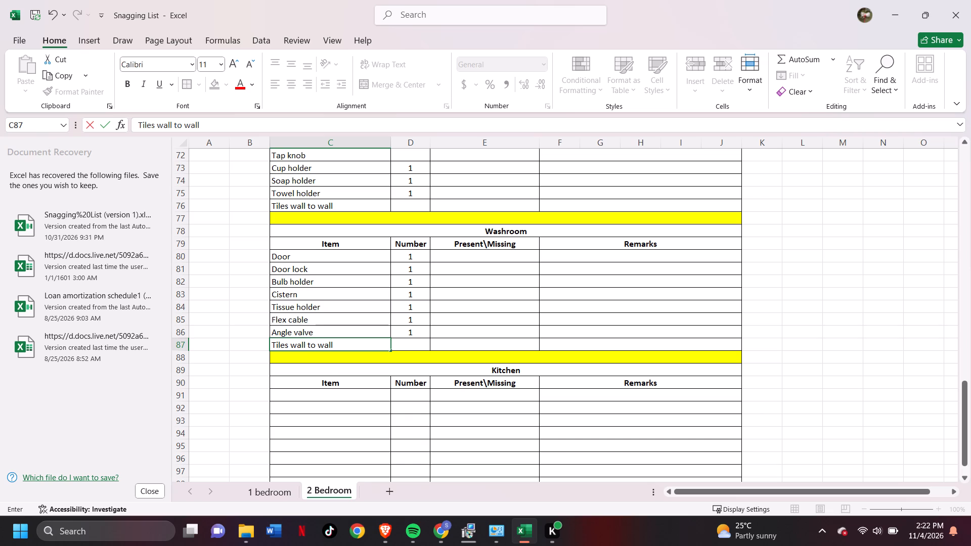
left_click(382, 386)
left_click(448, 411)
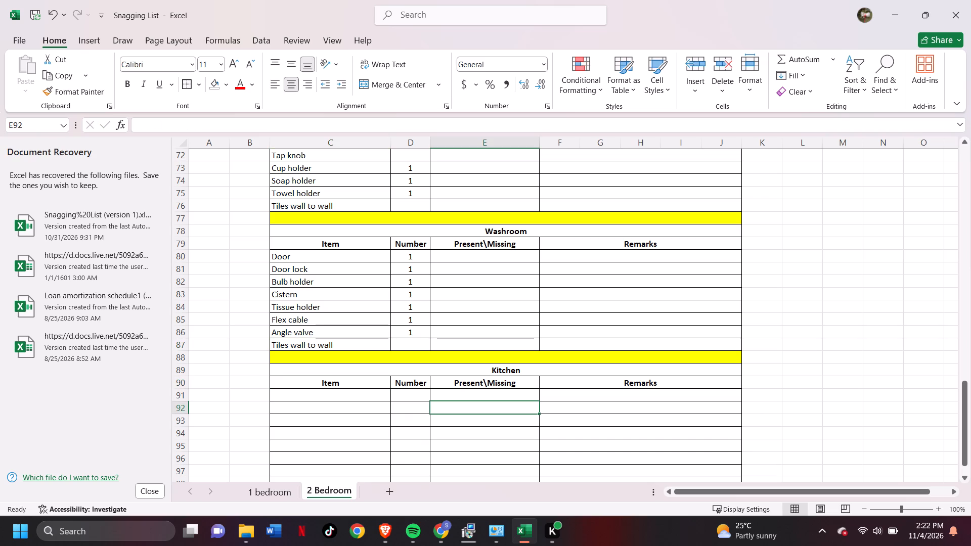
Enter Double socket as the first Kitchen item in C91.
left_click(336, 391)
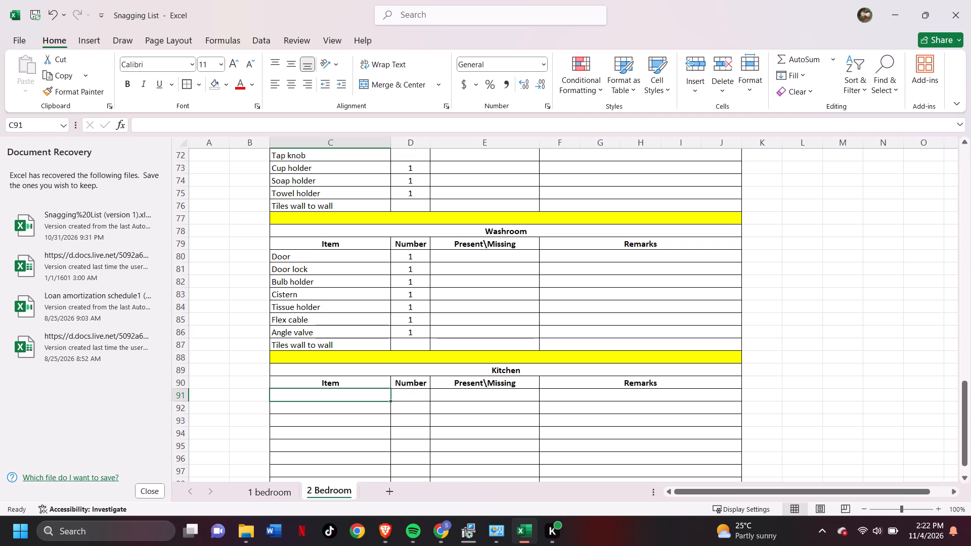
type("Double switch")
key("Return")
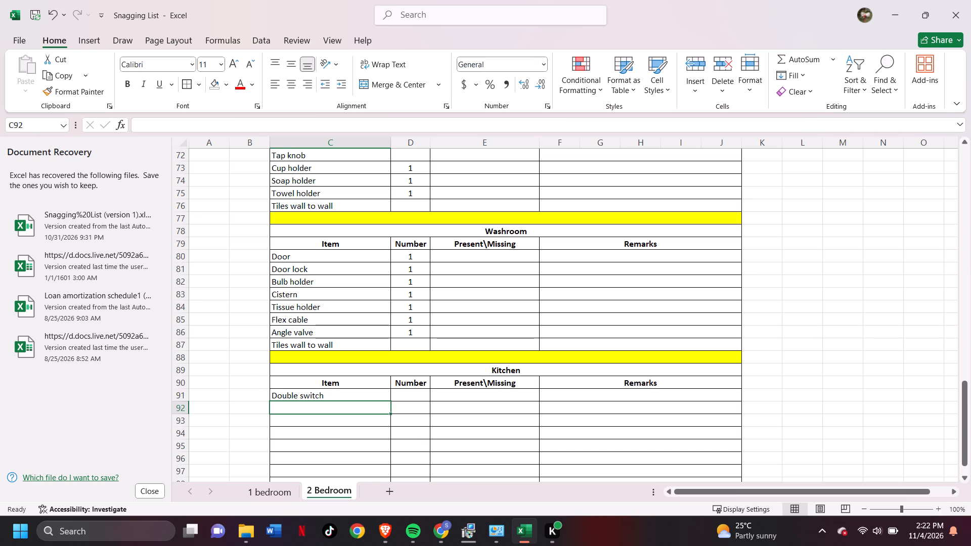
double_click(329, 396)
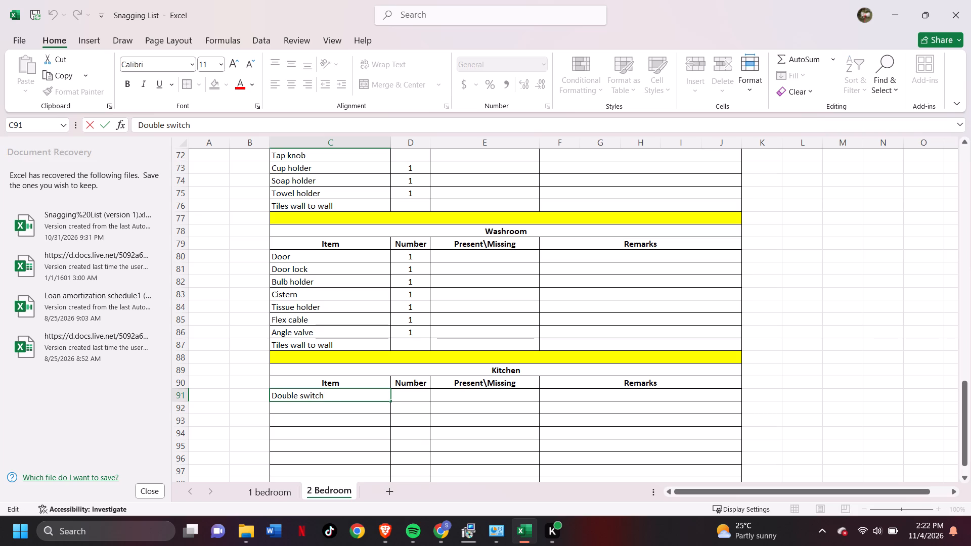
key("BackSpace")
key("BackSpace")
key("BackSpace")
key("BackSpace")
key("BackSpace")
type("ocket")
key("Return")
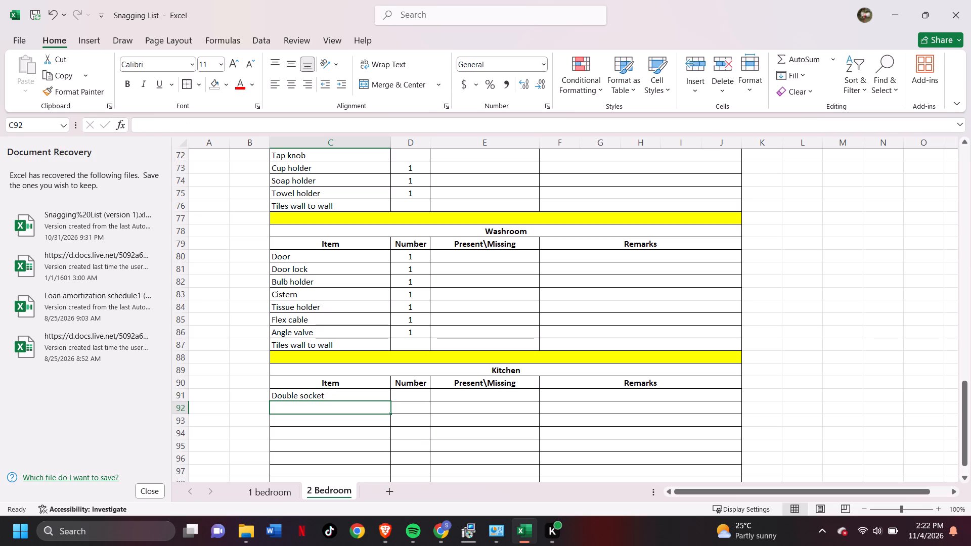
Add the Kitchen items Cooker unit and Cooker connector in C92 and C93.
double_click(312, 410)
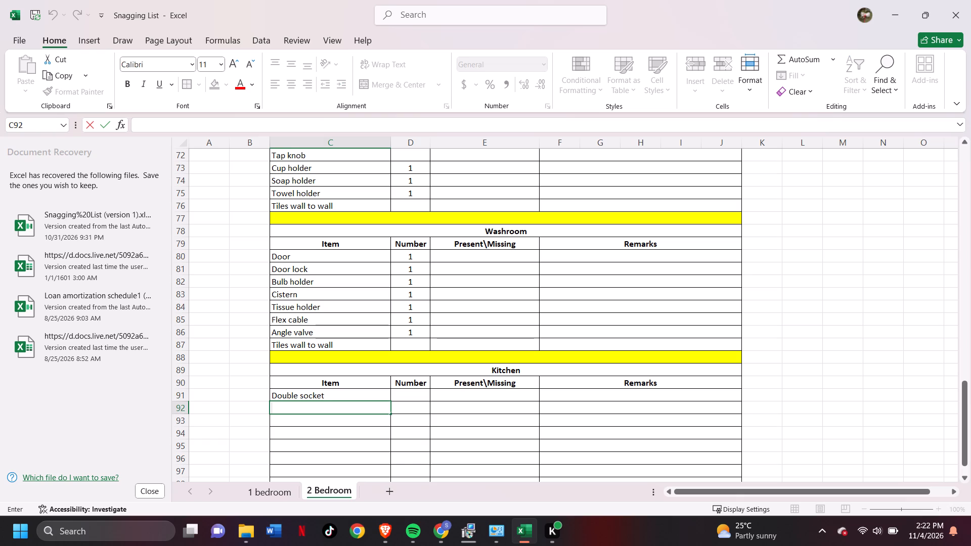
type("Cooker uni")
key("t")
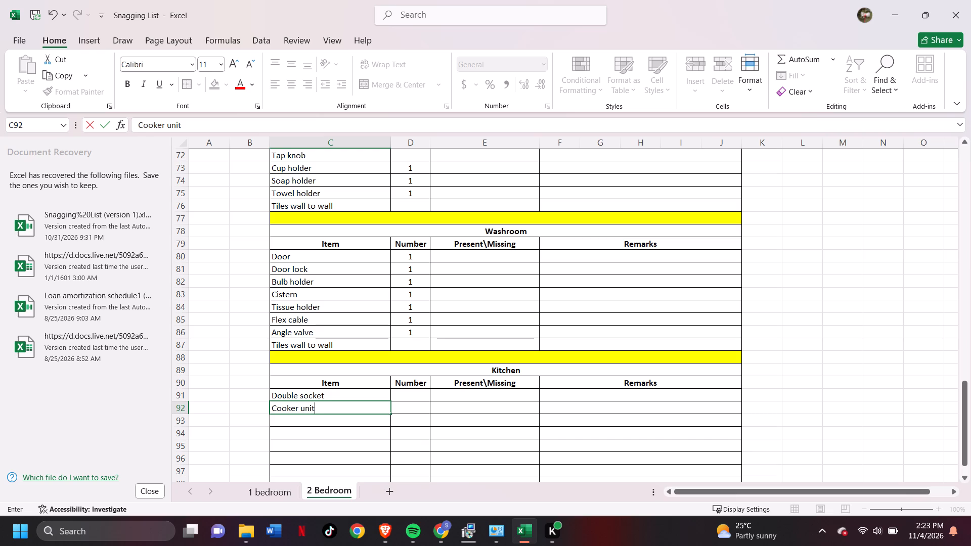
key("Return")
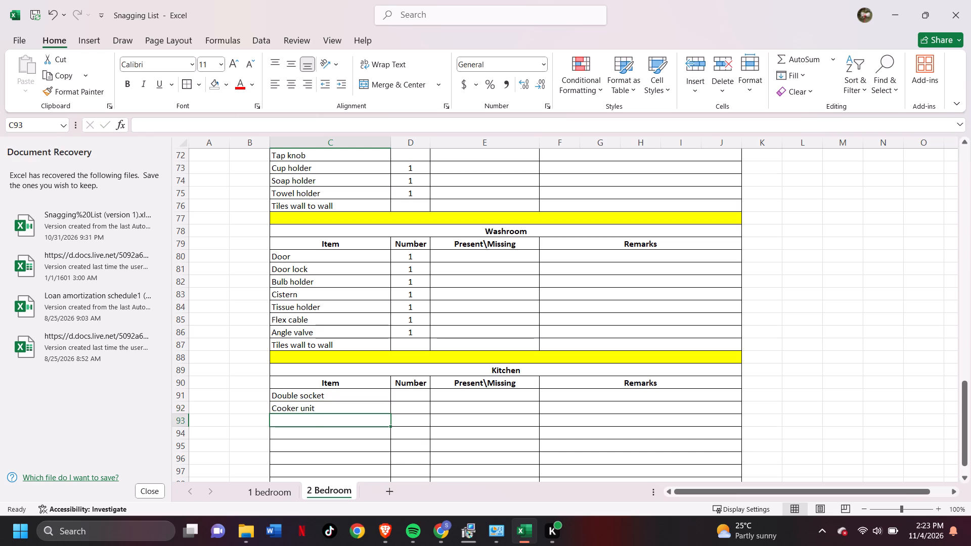
type("Cooker connect")
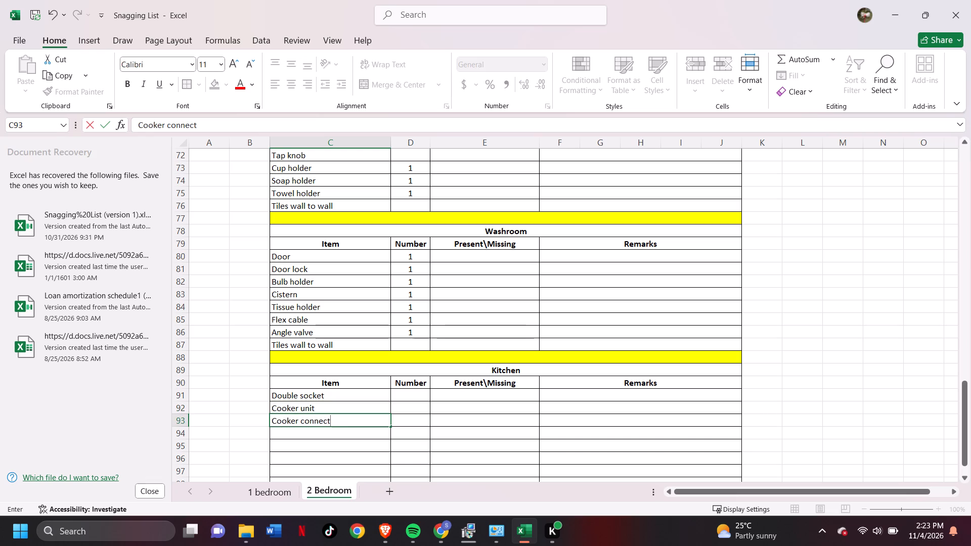
type("or")
key("Return")
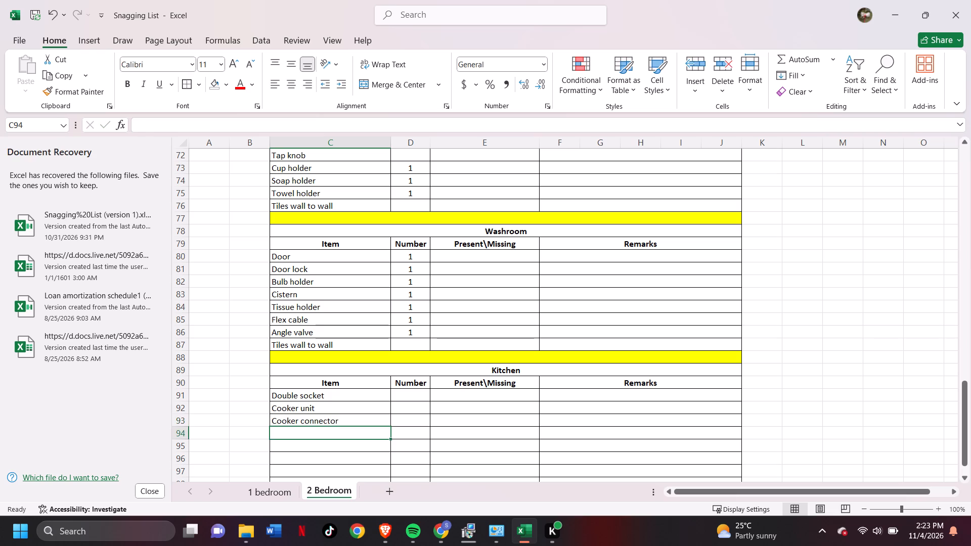
Add the Kitchen items Single switch, Sink and Tap in C94 to C96.
type("Single switch")
key("Return")
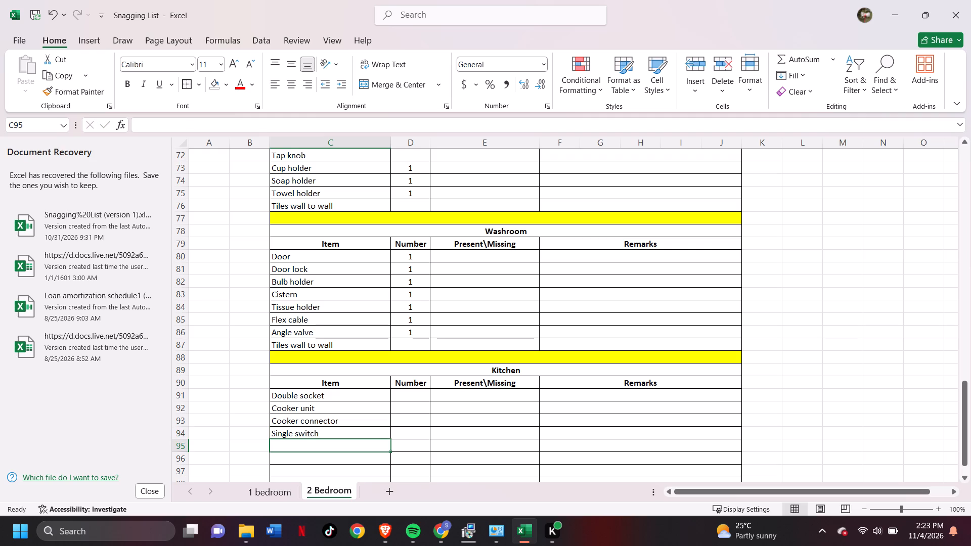
type("Sink")
key("Return")
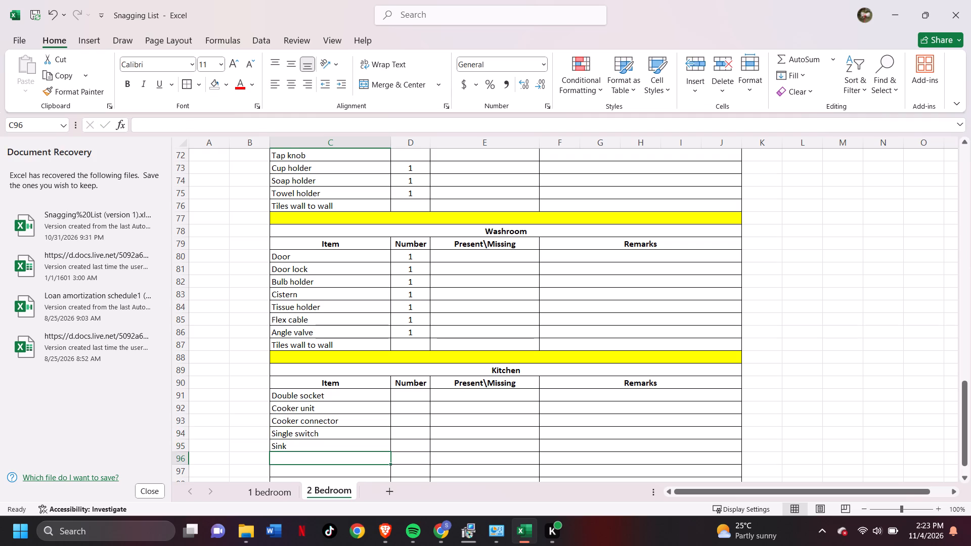
type("Ta")
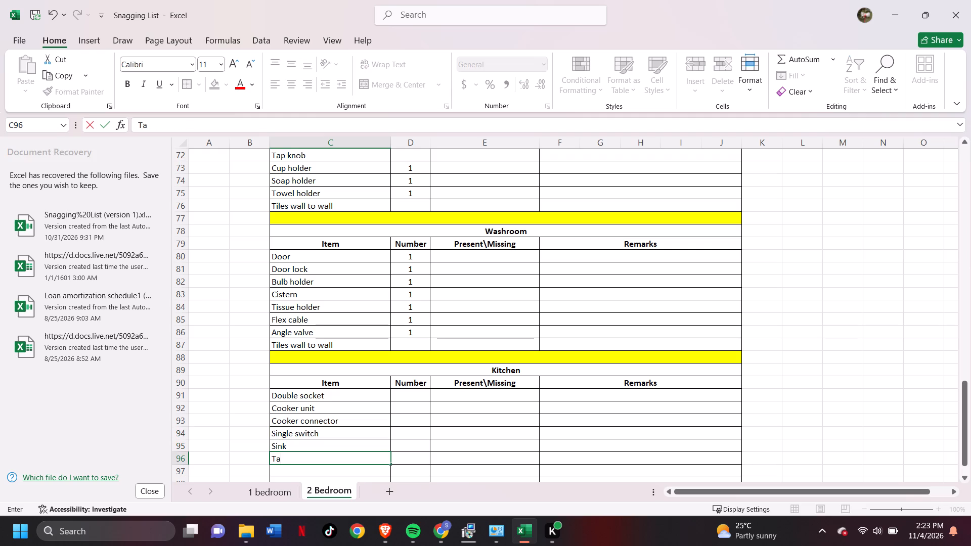
key("p")
key("Return")
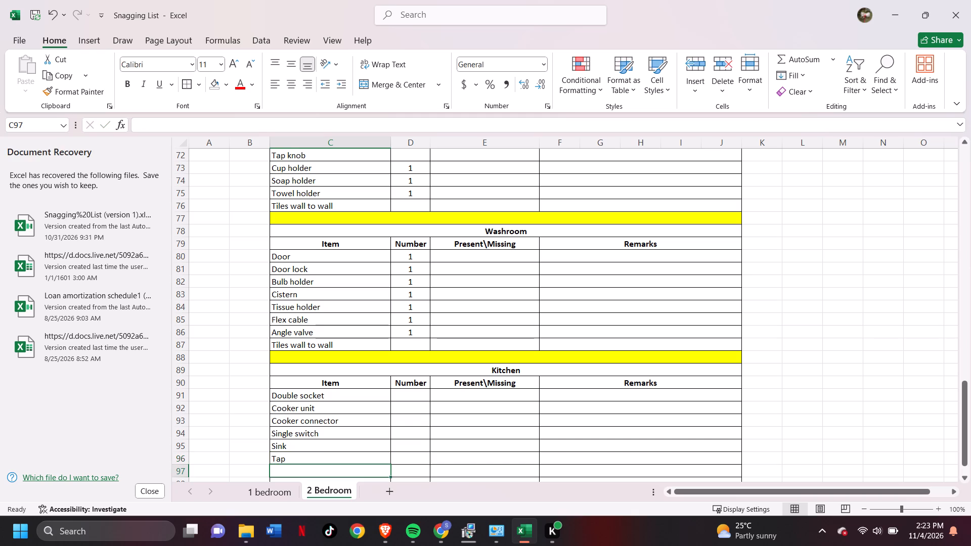
Enter High level cabinet doors as the Kitchen item in C97.
scroll(312, 410, "down", 1)
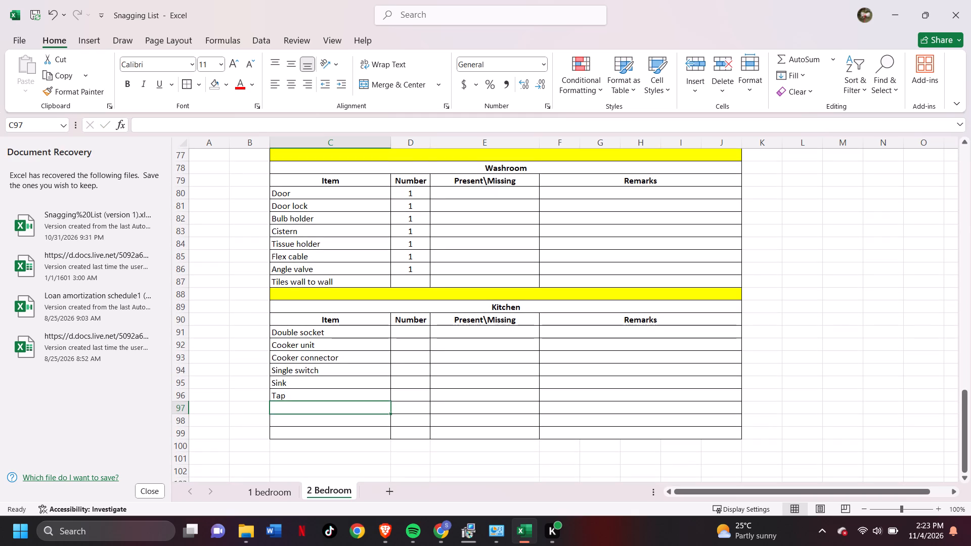
type("High")
key("space")
type("level ca")
type("bi")
type("net doors")
key("Return")
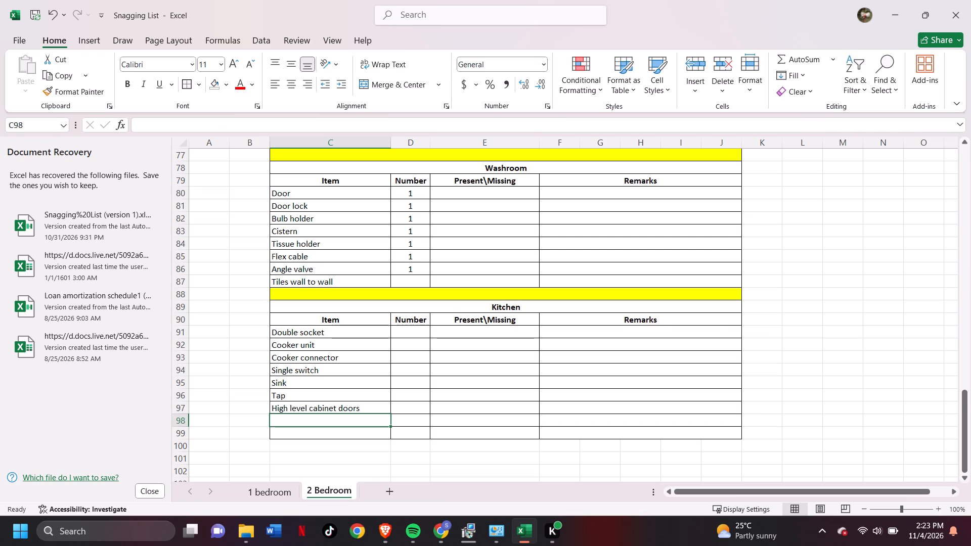
Enter Low level cabinet doors as the Kitchen item in C98.
type("Low level cabin")
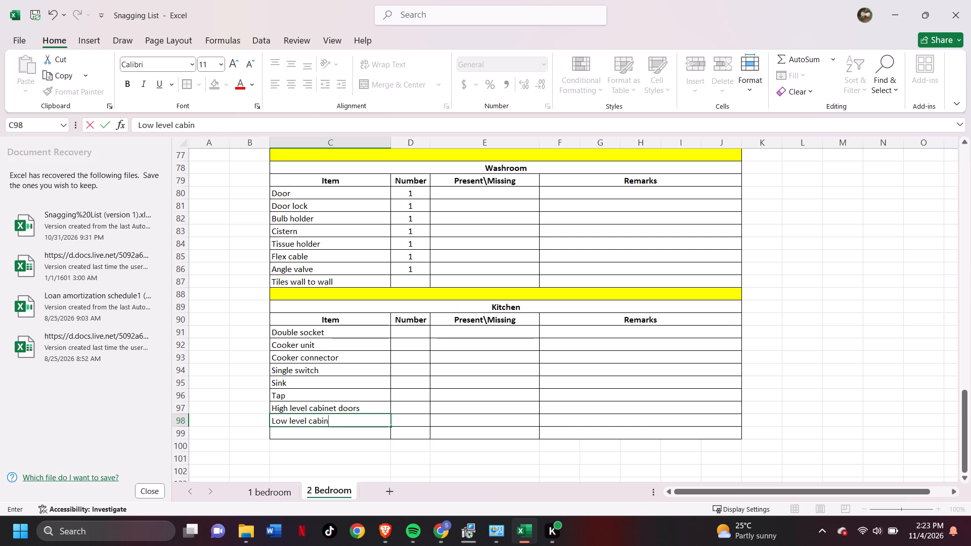
type("et doors")
Look through the earlier room sections from Entrance down to compare their items with the Kitchen list.
scroll(318, 411, "up", 9)
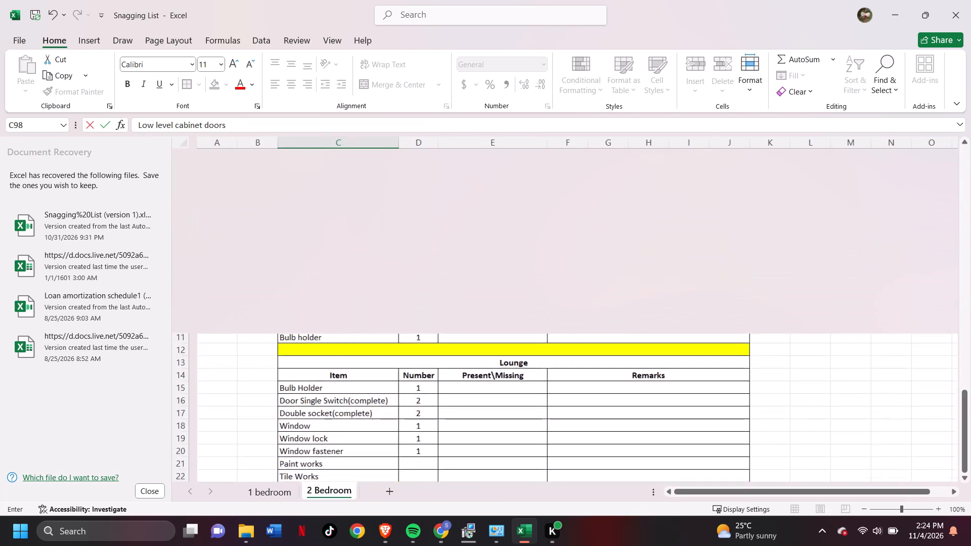
scroll(318, 411, "up", 2)
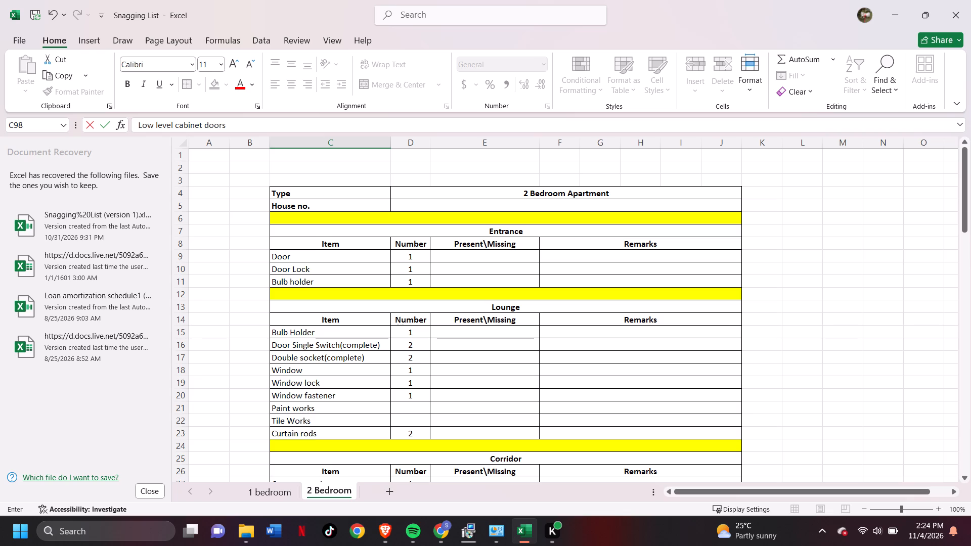
scroll(318, 411, "down", 1)
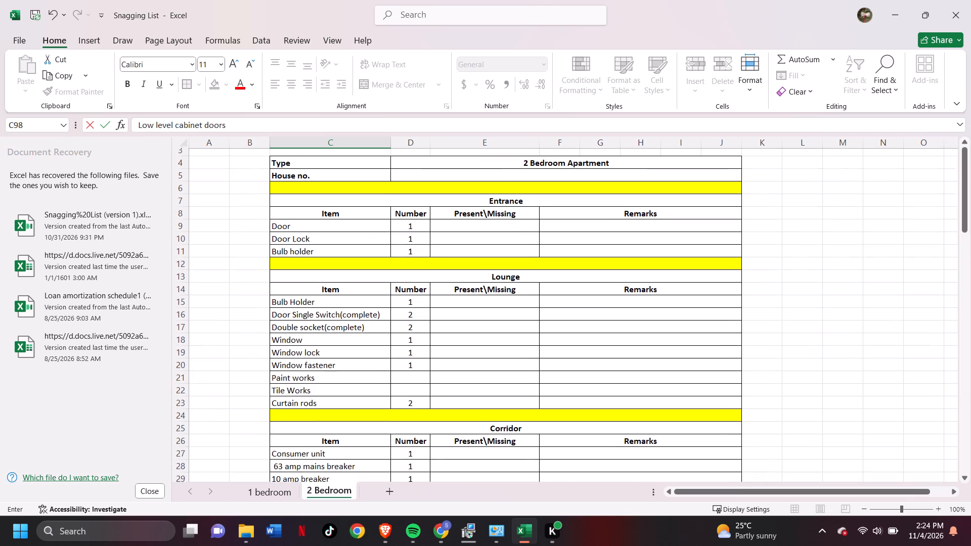
scroll(318, 411, "down", 6)
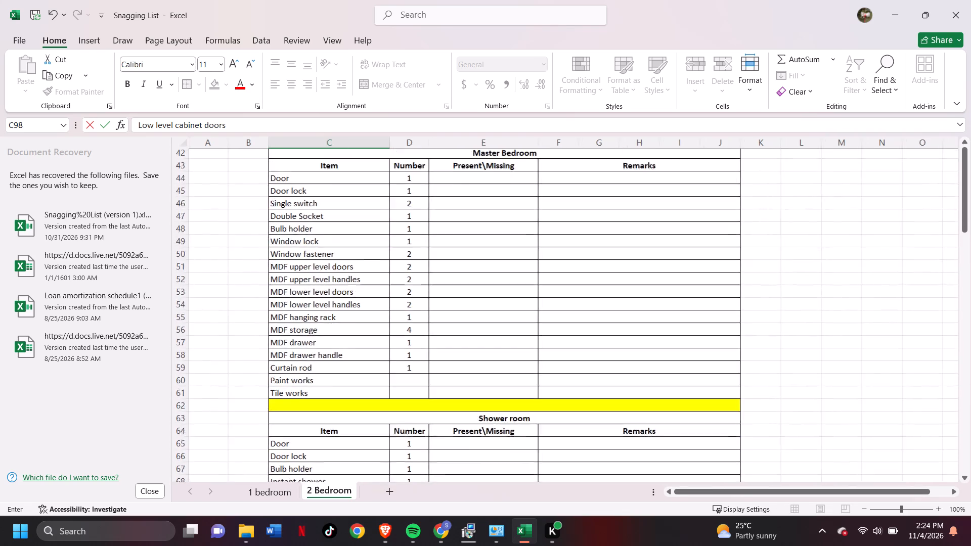
scroll(318, 411, "down", 4)
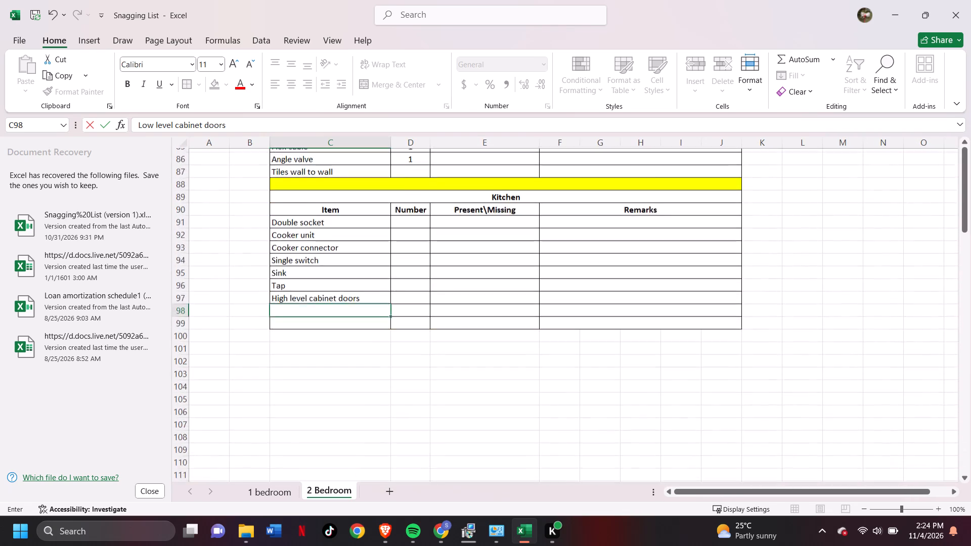
scroll(318, 411, "down", 2)
Copy the High level and Low level cabinet doors items from C97 and C98 into C99 and C100.
left_click(303, 277)
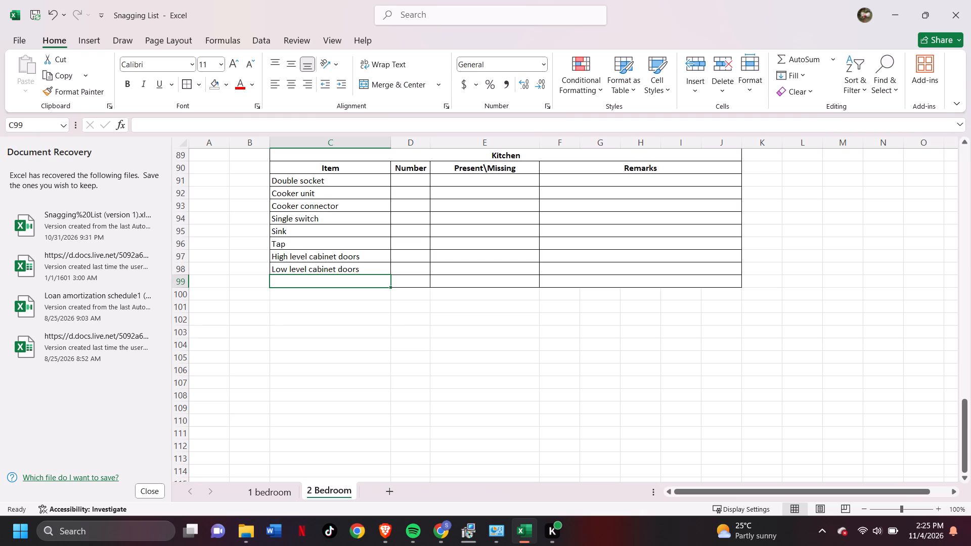
left_click(303, 257)
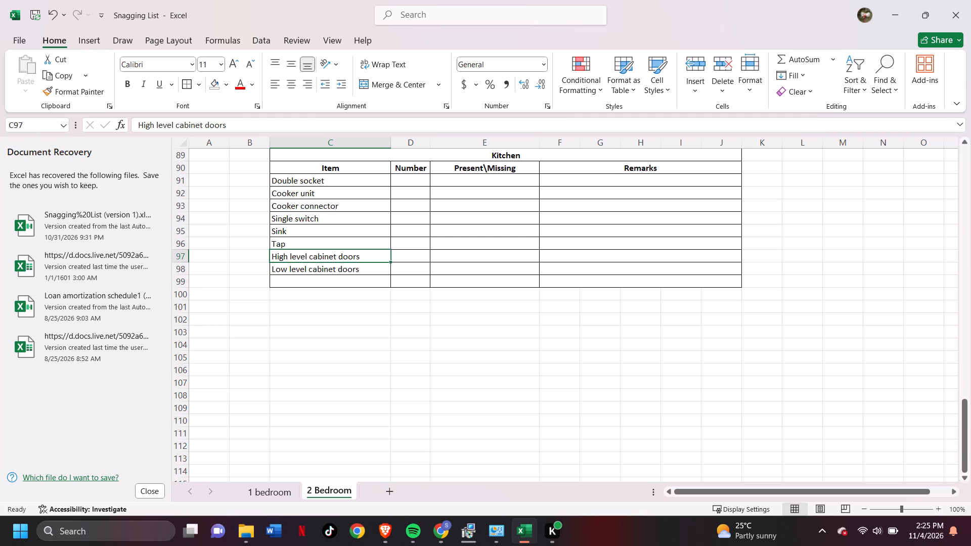
key("ctrl+c")
left_click(300, 280)
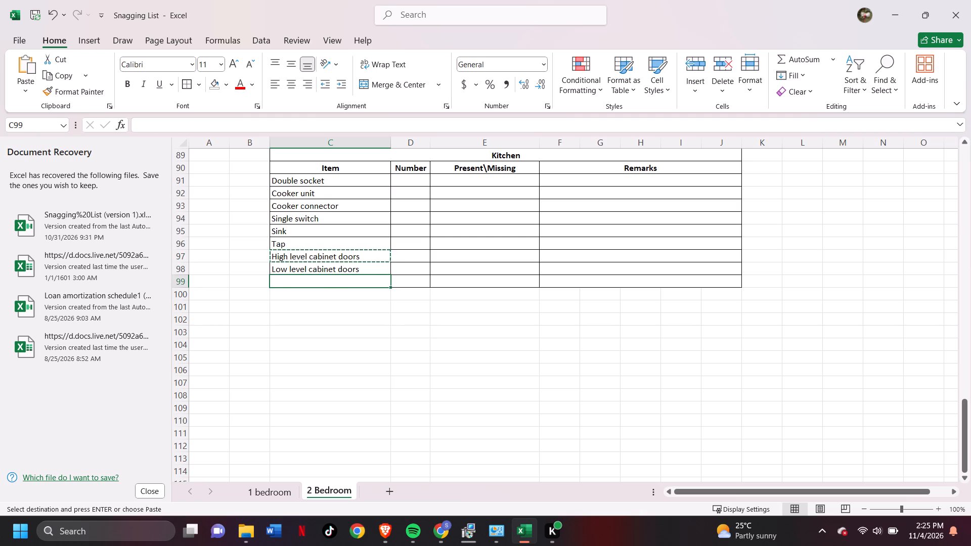
key("ctrl+v")
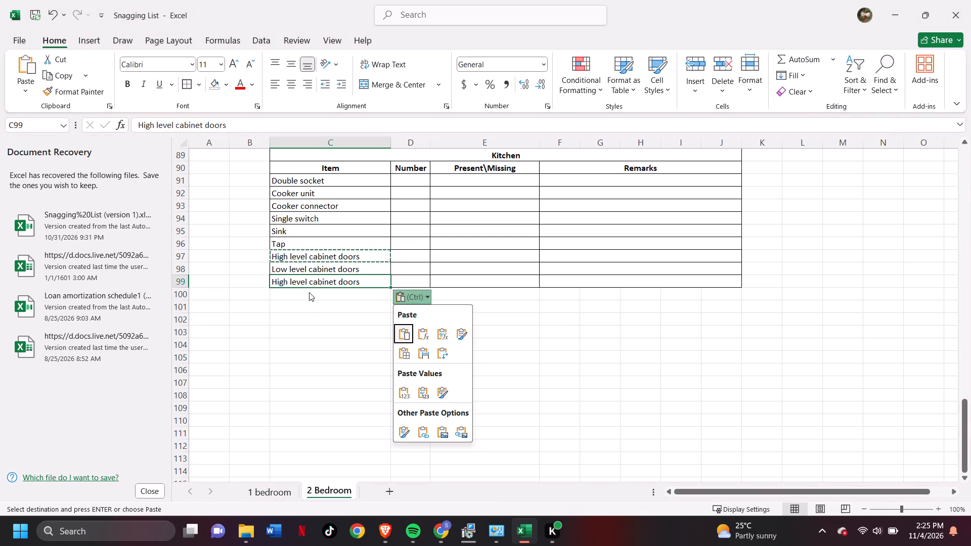
left_click(309, 292)
left_click(308, 264)
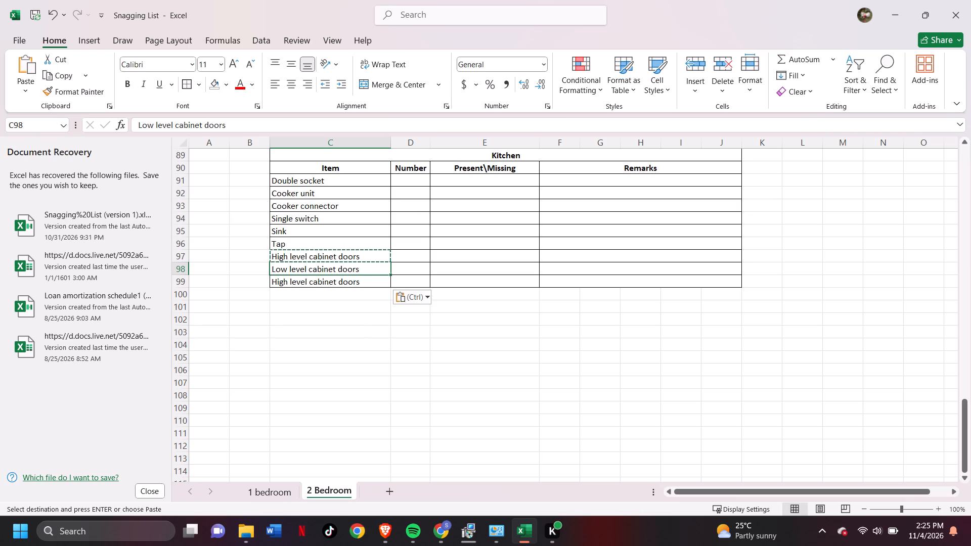
key("ctrl+c")
left_click(306, 295)
key("ctrl+v")
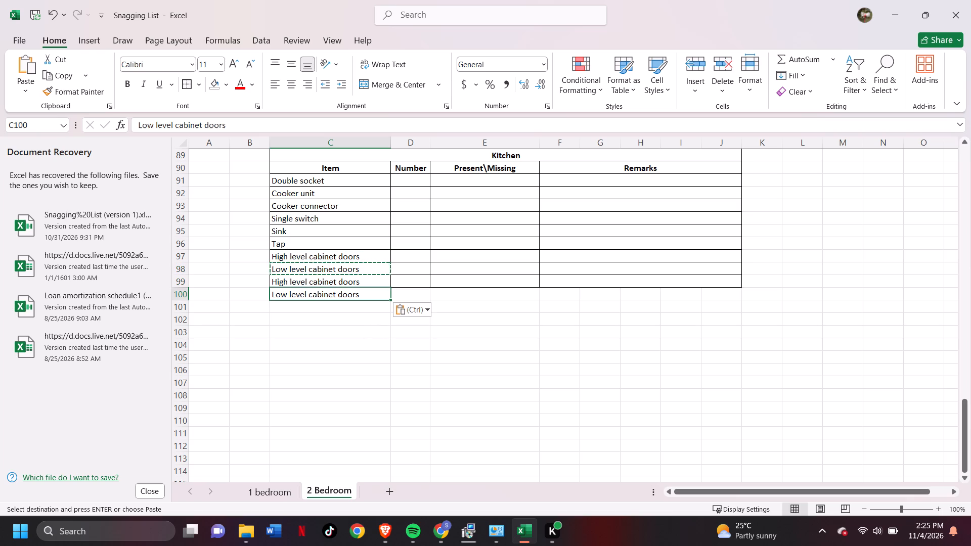
Change the copied Kitchen item in C99 to High level cabinet handles.
left_click(331, 281)
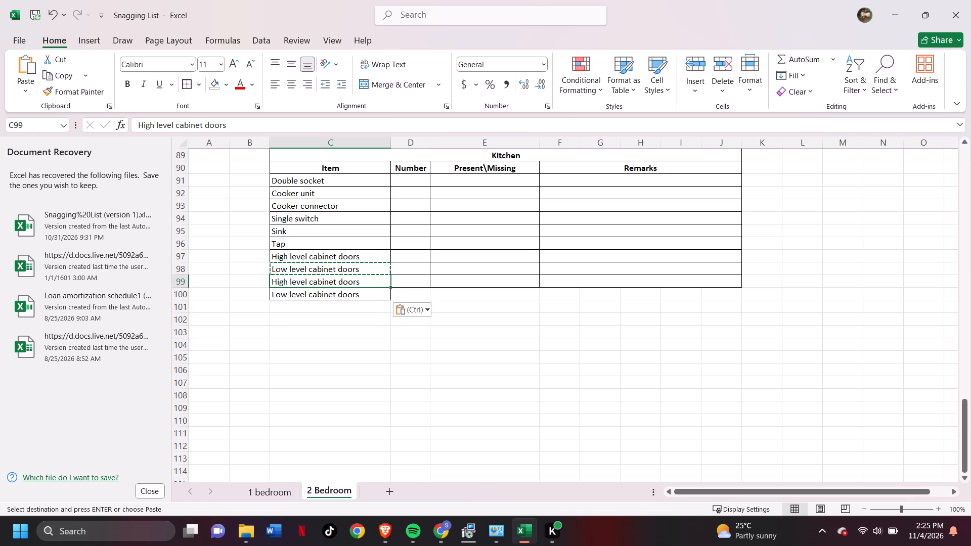
key("Escape")
double_click(361, 283)
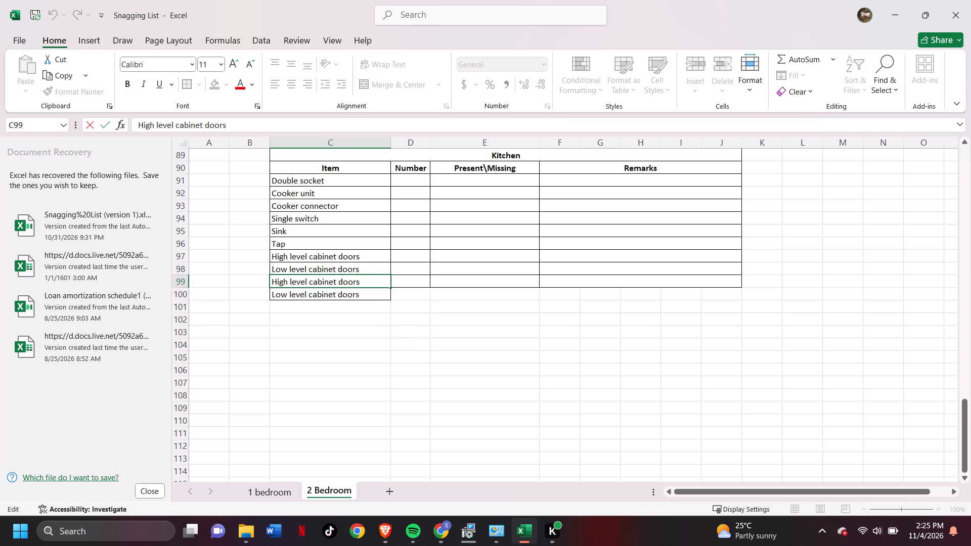
key("BackSpace")
key("BackSpace")
key("BackSpace")
key("BackSpace")
key("BackSpace")
type("handles")
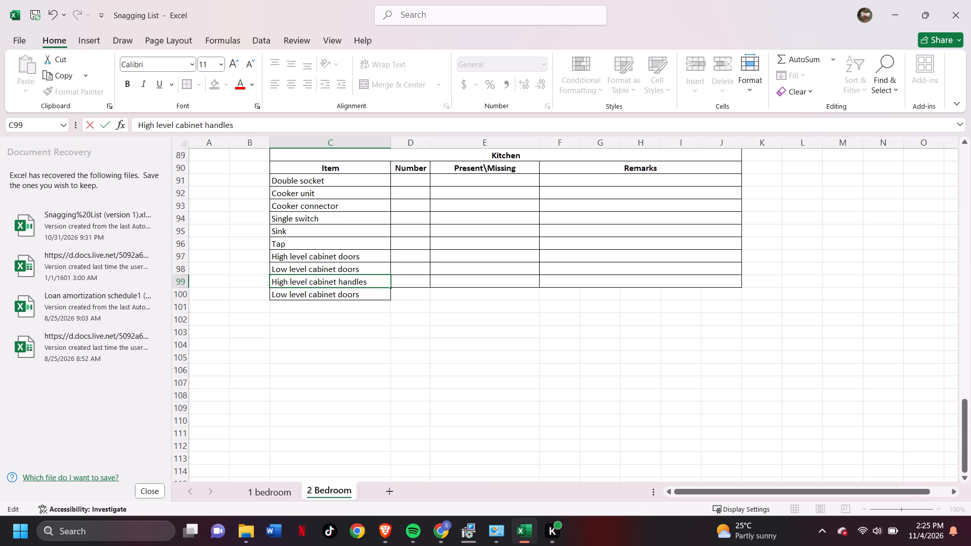
Change the copied Kitchen item in C100 to Low level cabinet handles.
left_click(361, 298)
double_click(361, 298)
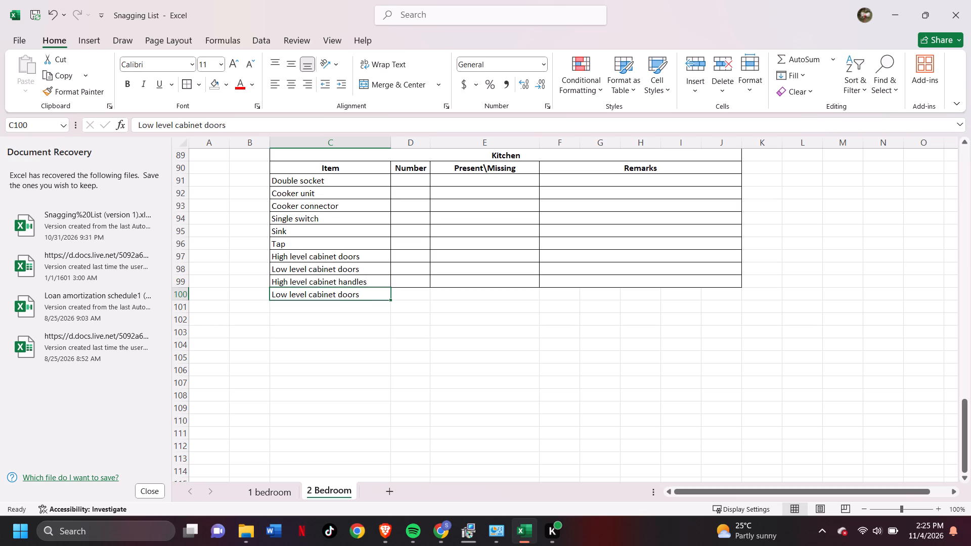
double_click(360, 295)
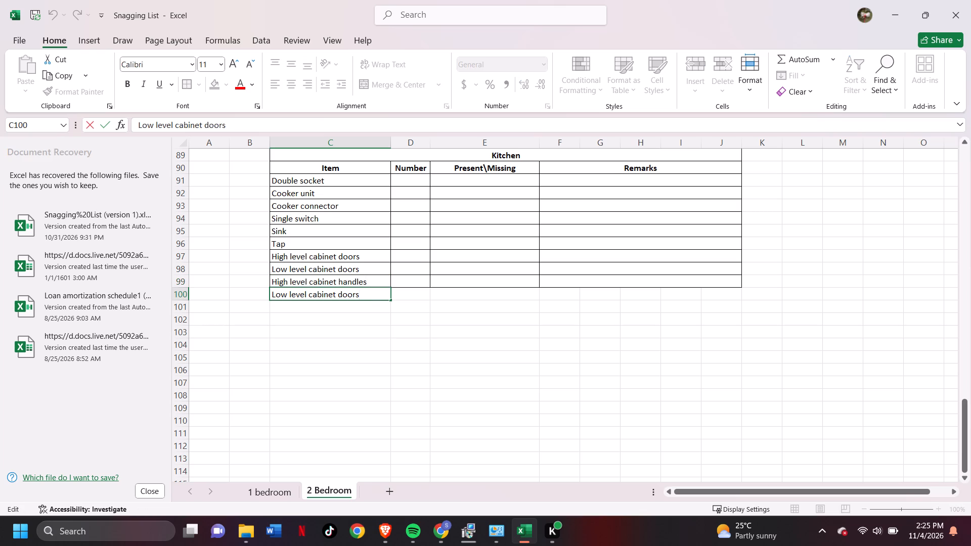
key("BackSpace")
key("BackSpace")
key("BackSpace")
key("BackSpace")
key("BackSpace")
type("handles")
left_click(434, 317)
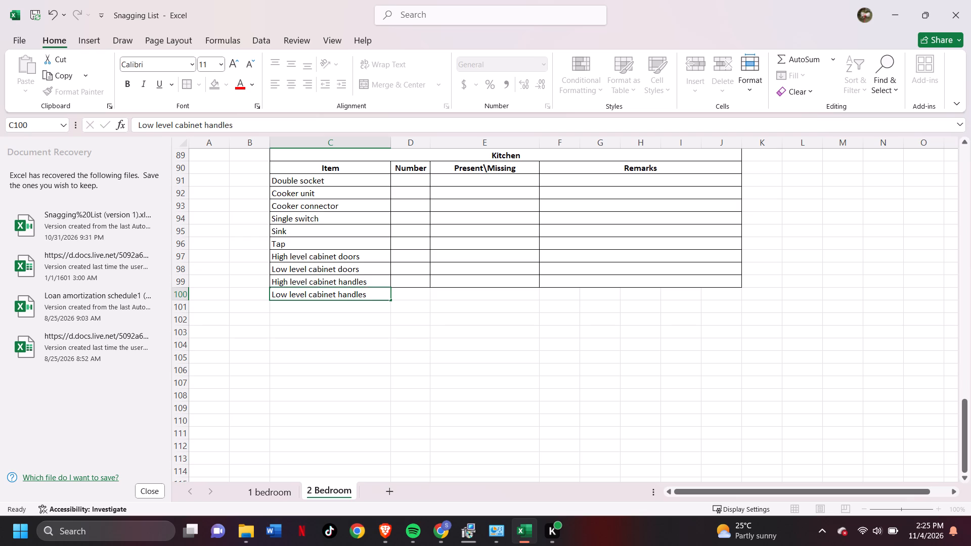
Add borders around D100:J100 and around the individual cells D100 and E100 to extend the Kitchen table.
left_click_drag(406, 294, 742, 292)
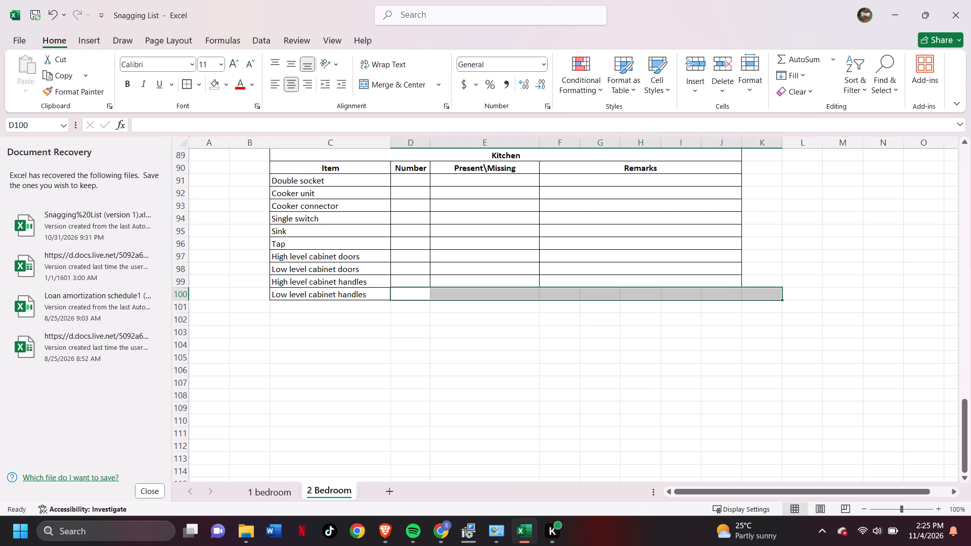
left_click(615, 314)
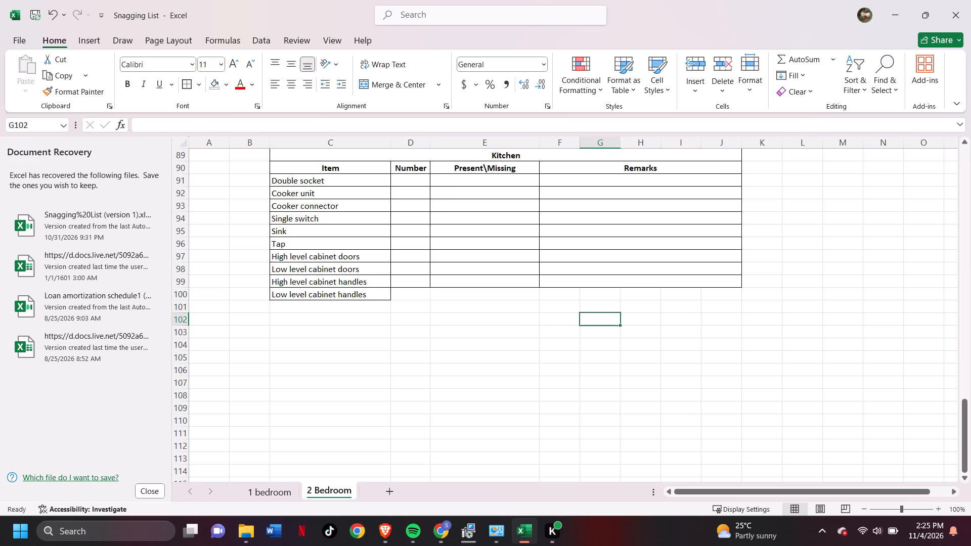
left_click_drag(413, 295, 717, 294)
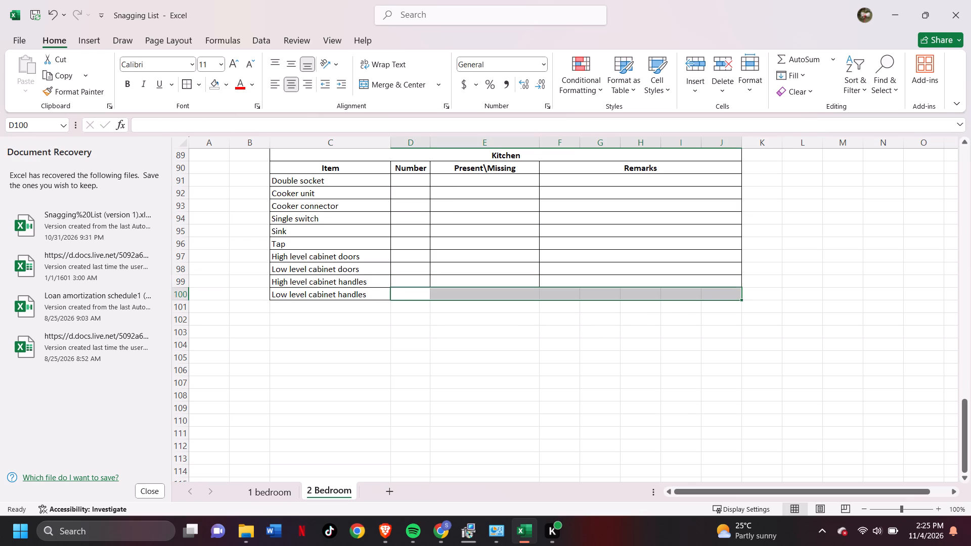
left_click(179, 80)
left_click(183, 83)
left_click(201, 84)
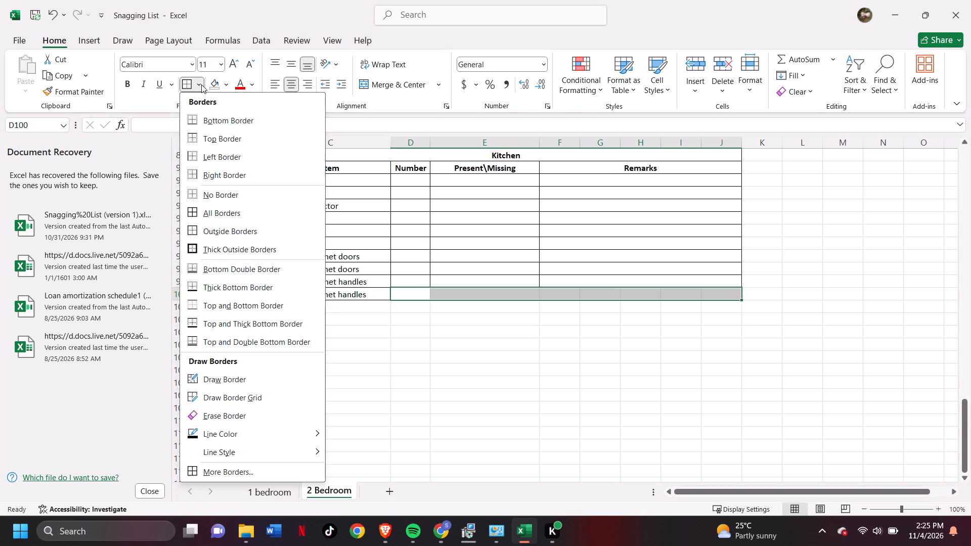
left_click(488, 311)
left_click(415, 295)
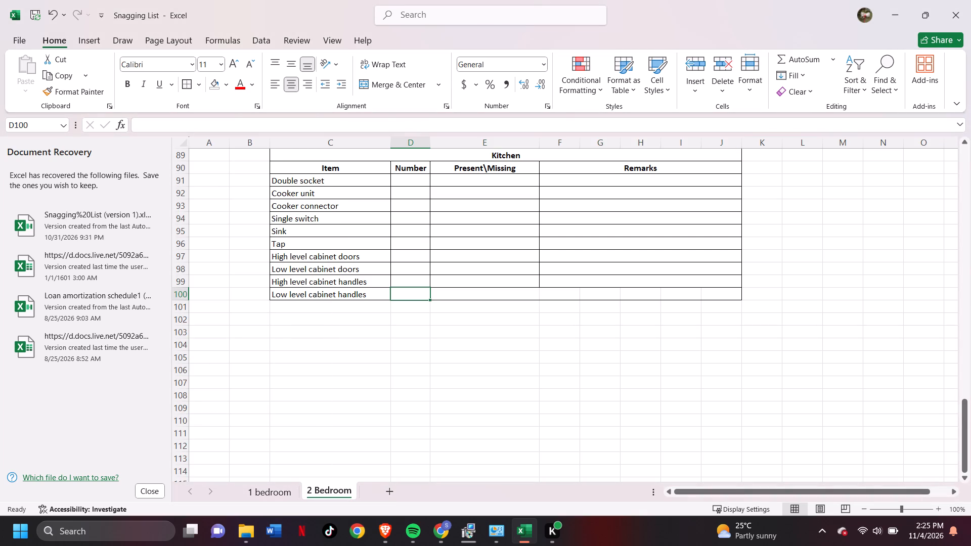
left_click(181, 85)
left_click(499, 293)
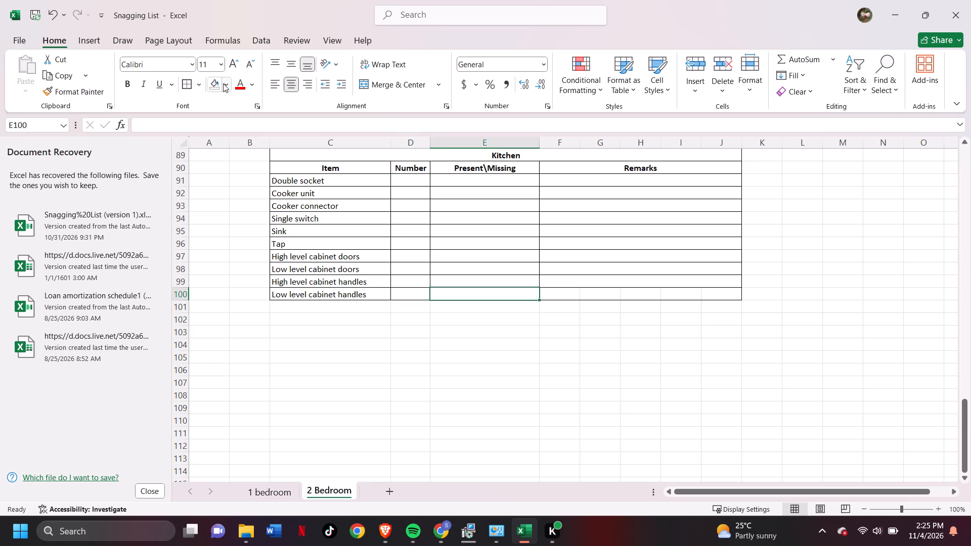
left_click(189, 83)
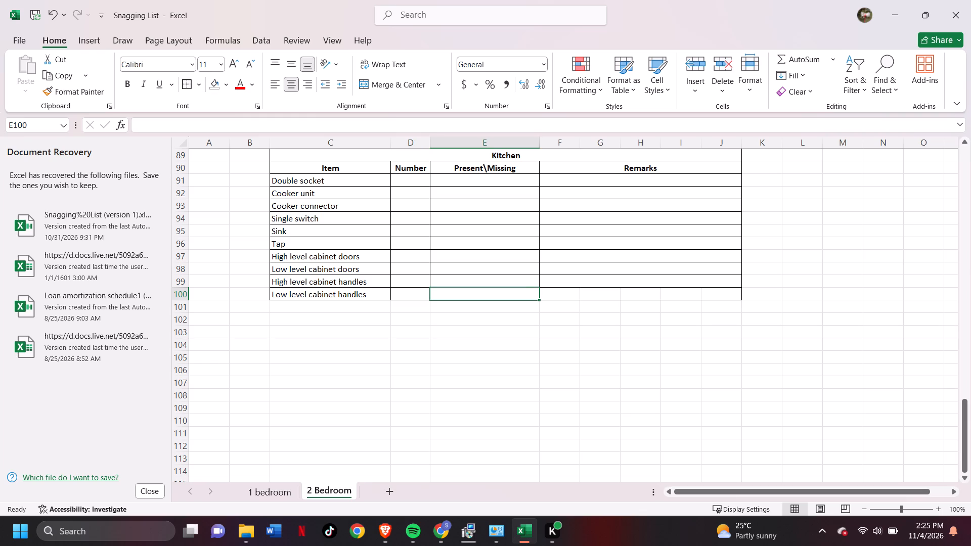
Merge and center F100:J100 as the Remarks cell for the Low level cabinet handles row.
left_click(570, 294)
left_click_drag(569, 294, 720, 296)
left_click(400, 85)
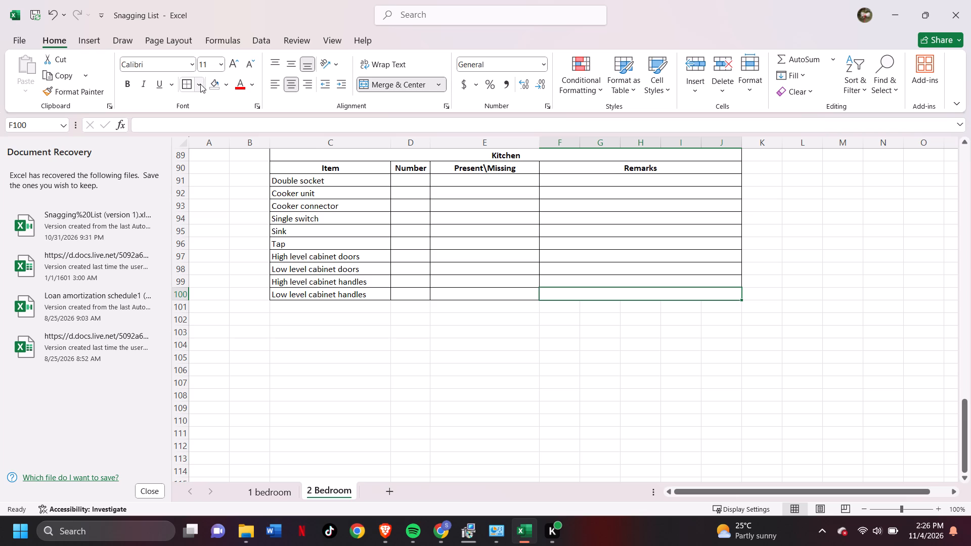
left_click(272, 78)
left_click(507, 293)
left_click(550, 328)
Look back through the items and numbers of the earlier room sections, then return to the Kitchen table.
scroll(550, 328, "up", 1)
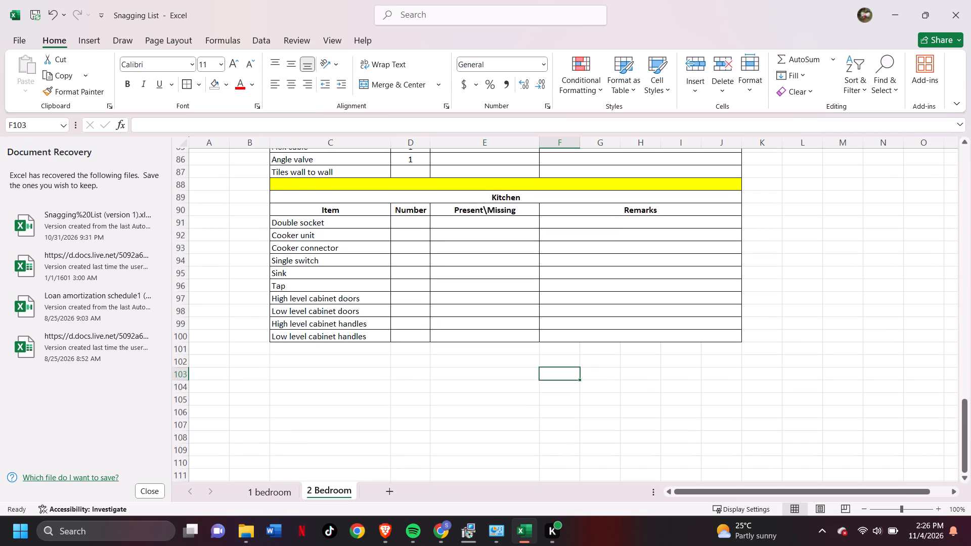
scroll(550, 328, "up", 1)
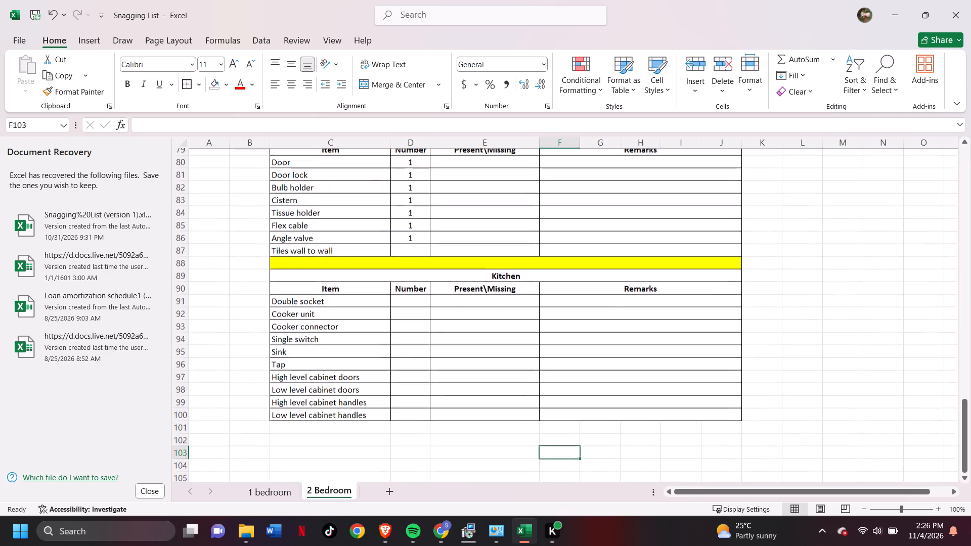
scroll(550, 328, "up", 5)
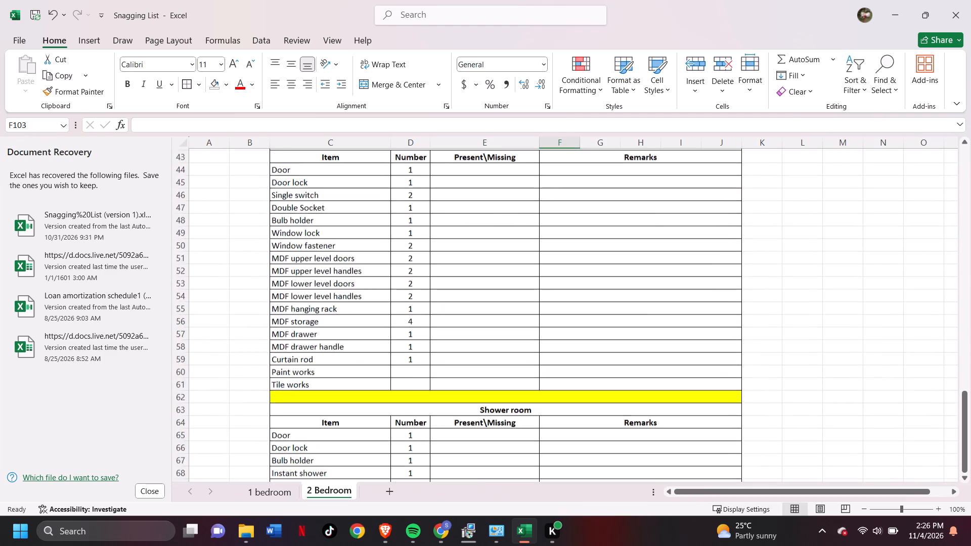
scroll(550, 328, "up", 9)
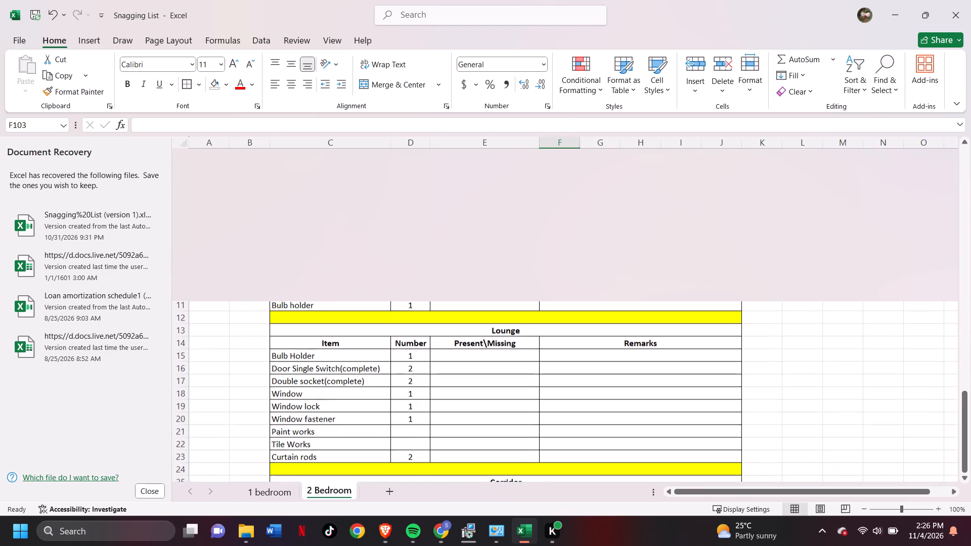
scroll(550, 328, "down", 4)
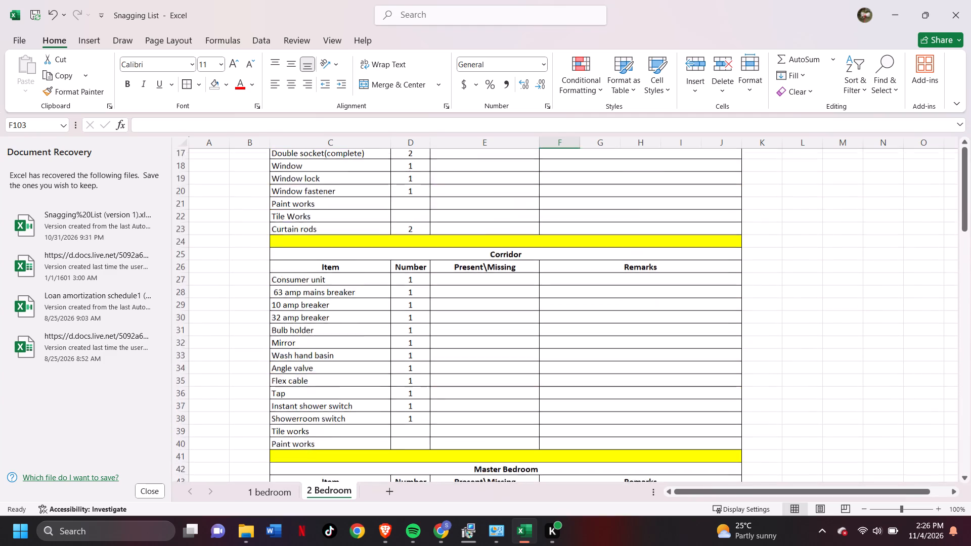
scroll(550, 328, "down", 3)
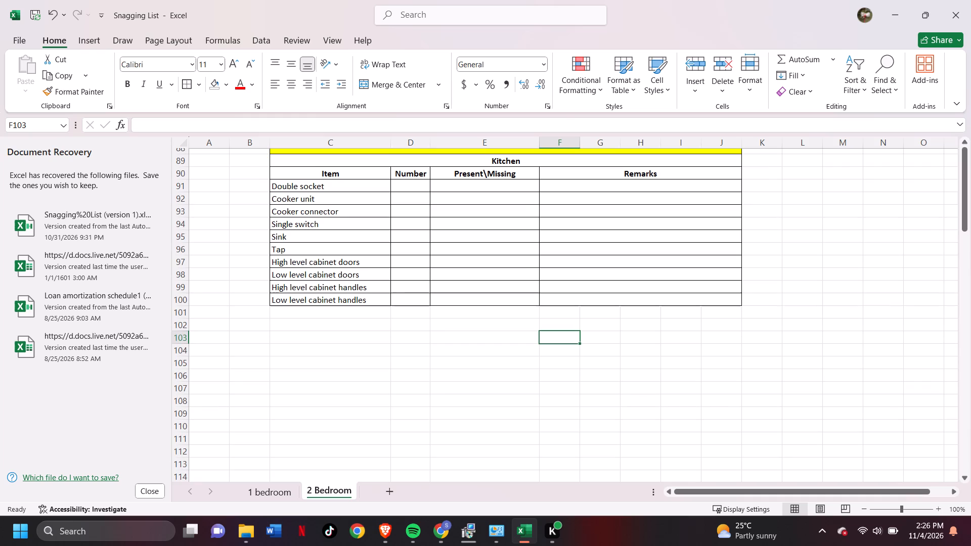
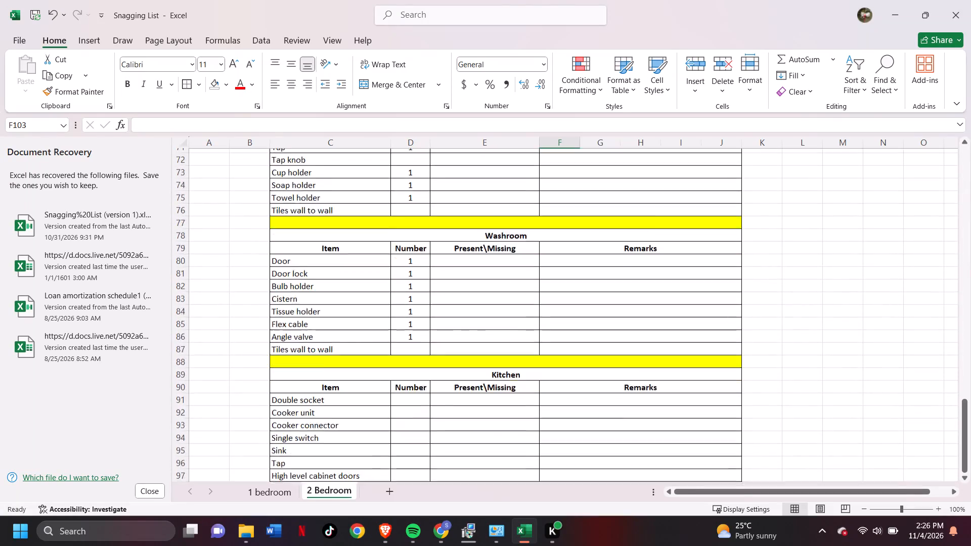
Enter 1 in the Number column for the Kitchen items from Double socket to Tap (D91:D96).
scroll(550, 328, "down", 1)
left_click(421, 322)
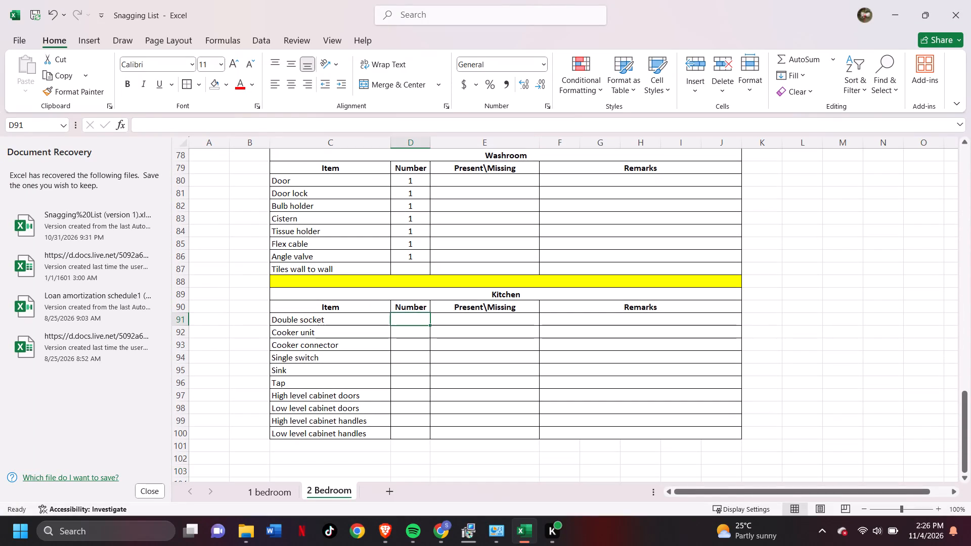
key("1")
left_click(414, 333)
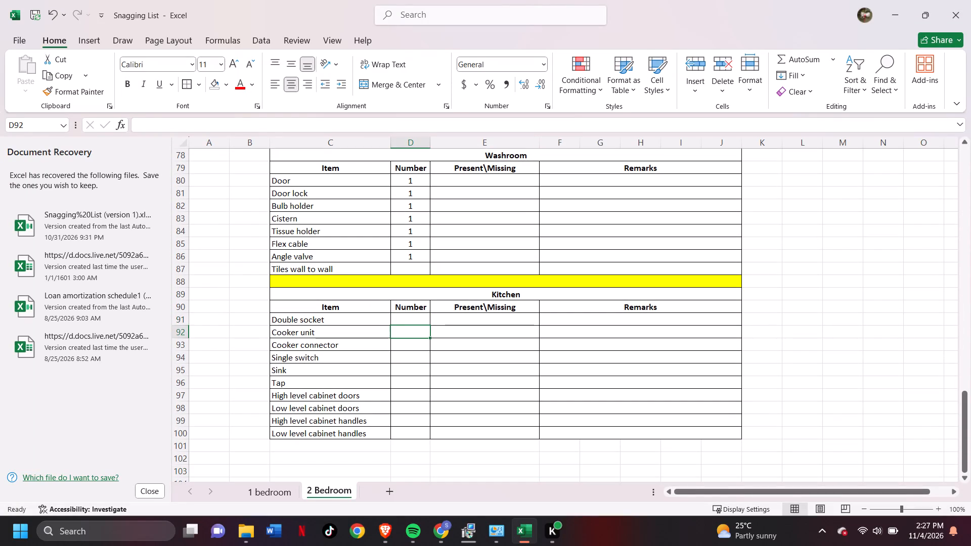
left_click(414, 319)
key("1")
left_click(406, 340)
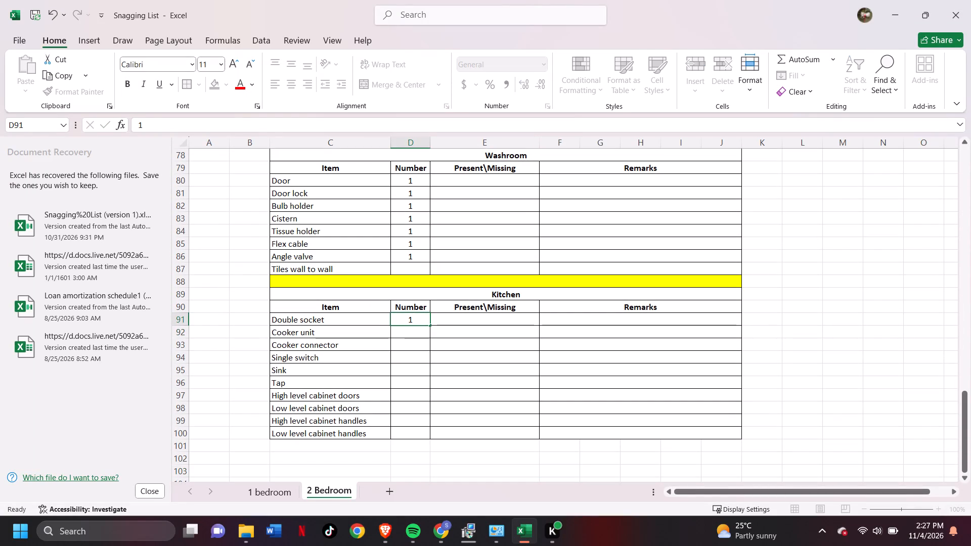
left_click(406, 332)
key("1")
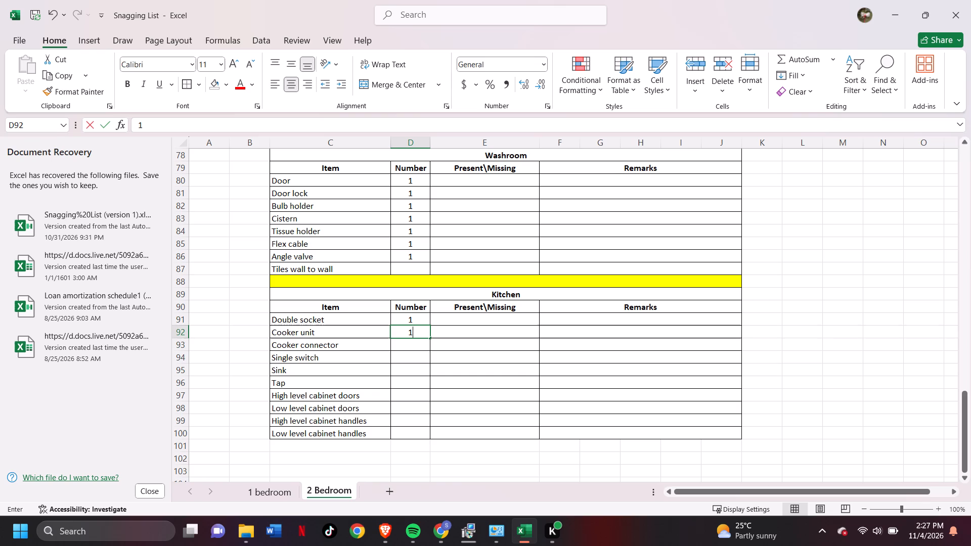
left_click(408, 346)
key("1")
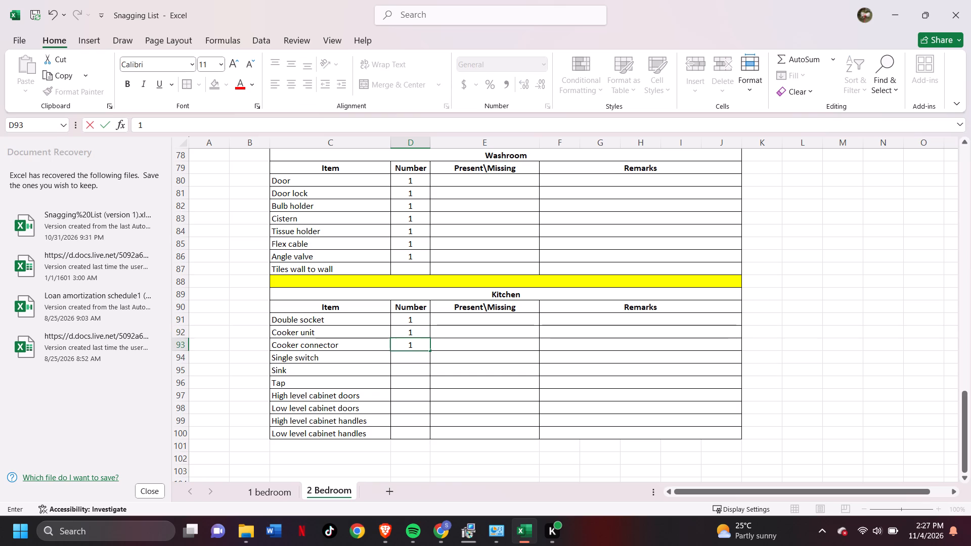
left_click(409, 359)
key("1")
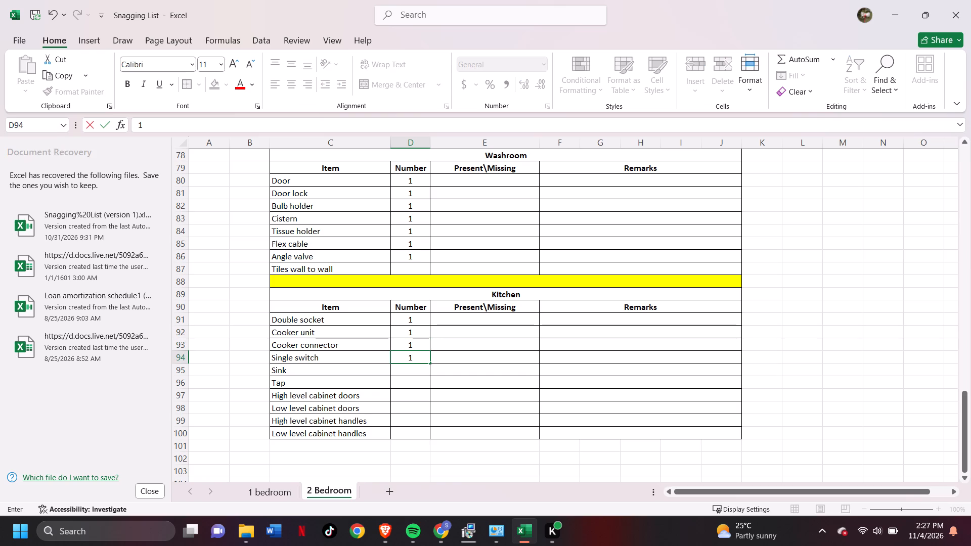
left_click(408, 372)
key("1")
left_click(408, 382)
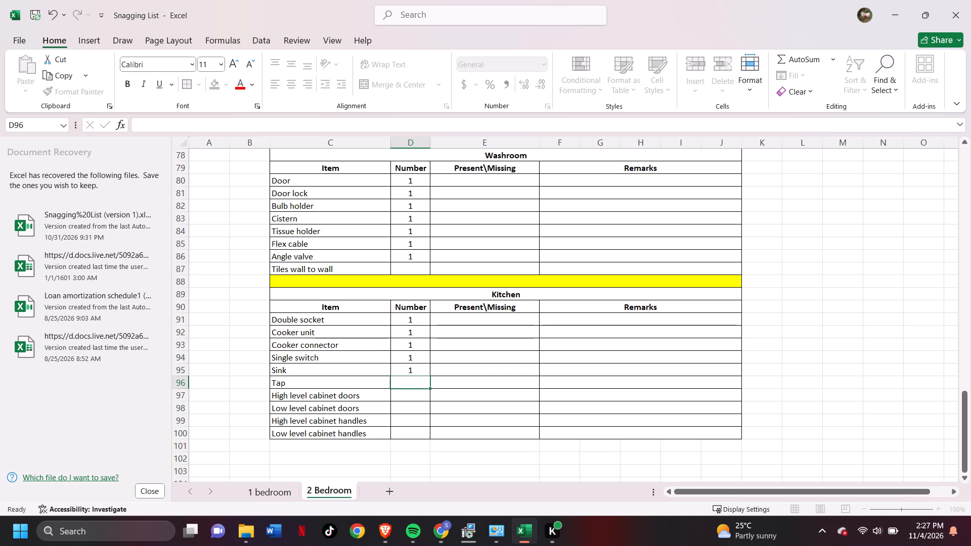
key("1")
Enter Kitchen quantities of 4 for High level cabinet doors in D97 and 6 for Low level cabinet doors in D98.
left_click(408, 393)
key("1")
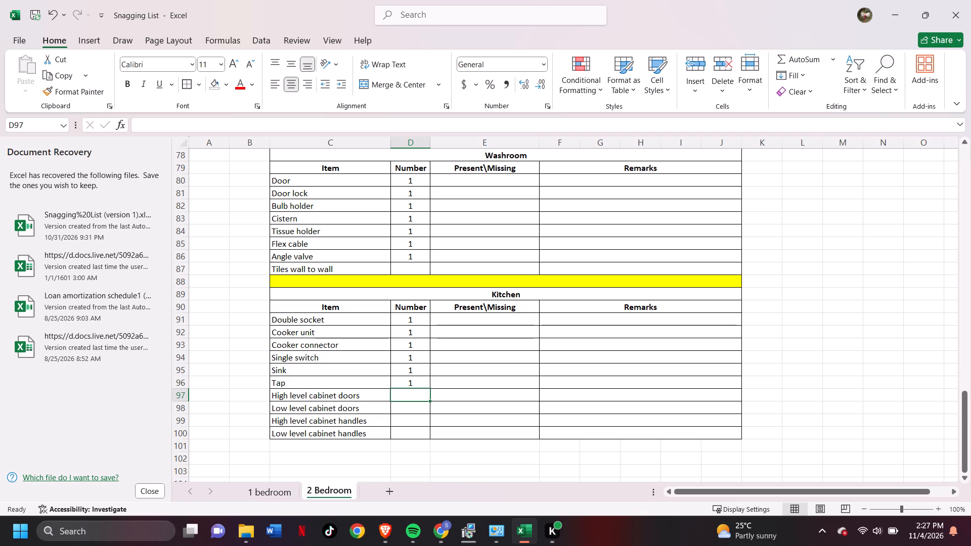
left_click(408, 409)
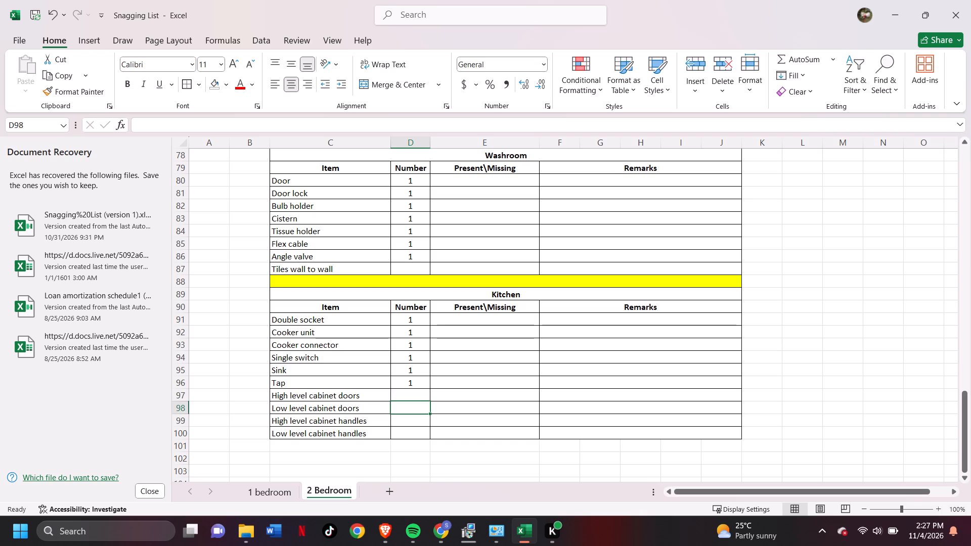
left_click(408, 391)
key("4")
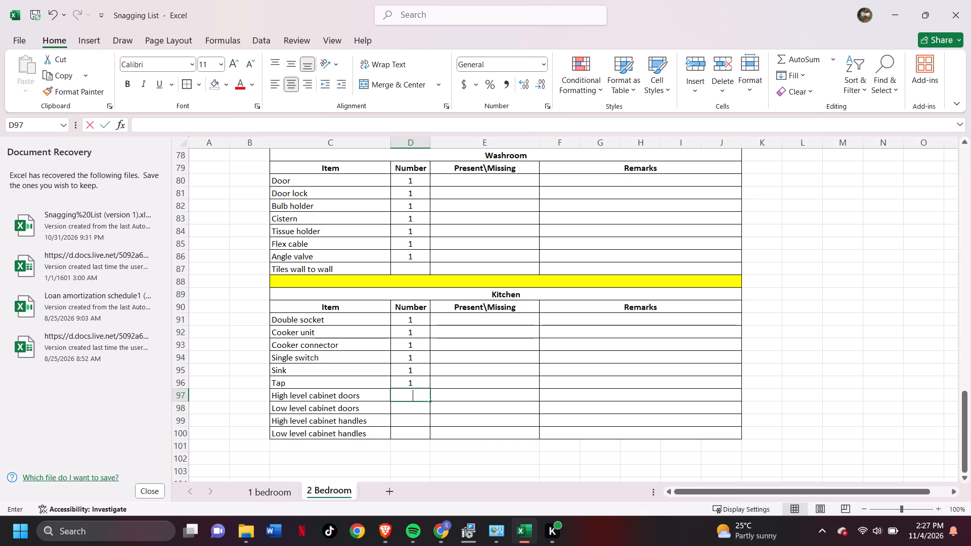
left_click(408, 409)
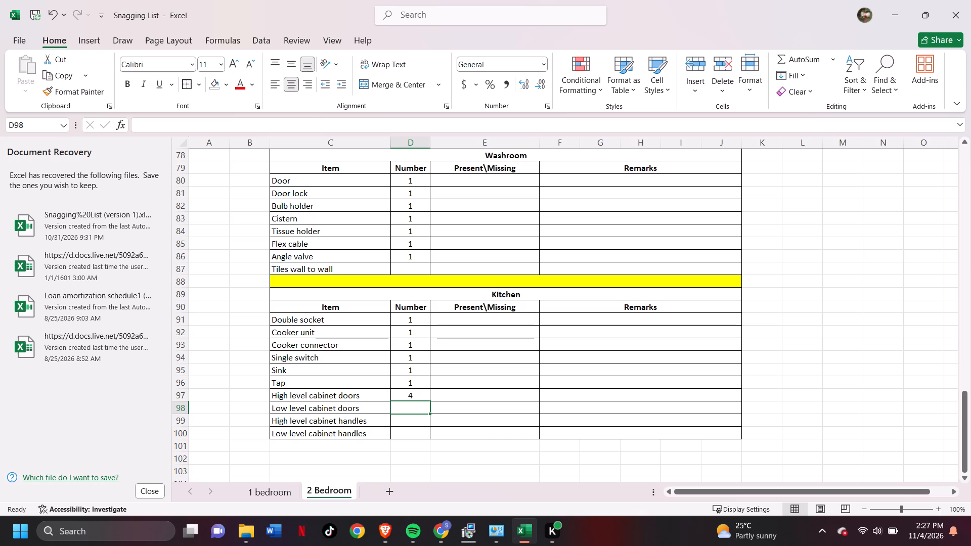
key("6")
Enter Kitchen quantities of 4 for High level cabinet handles in D99 and 6 for Low level cabinet handles in D100.
left_click(409, 428)
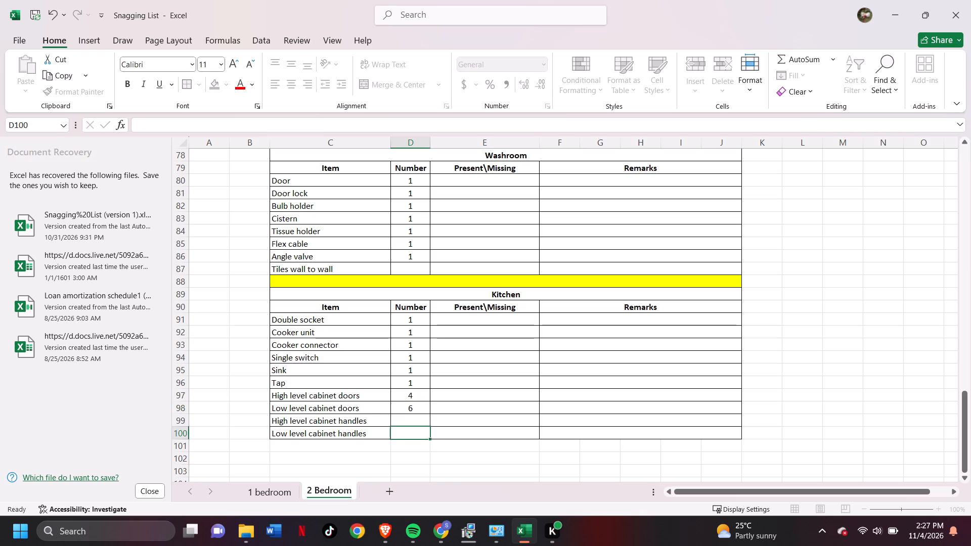
left_click(409, 421)
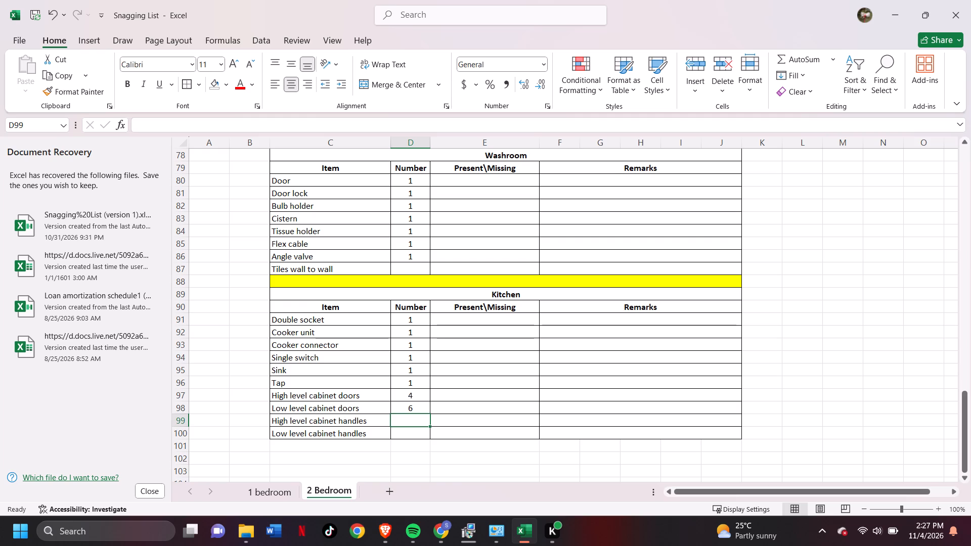
key("4")
left_click(409, 434)
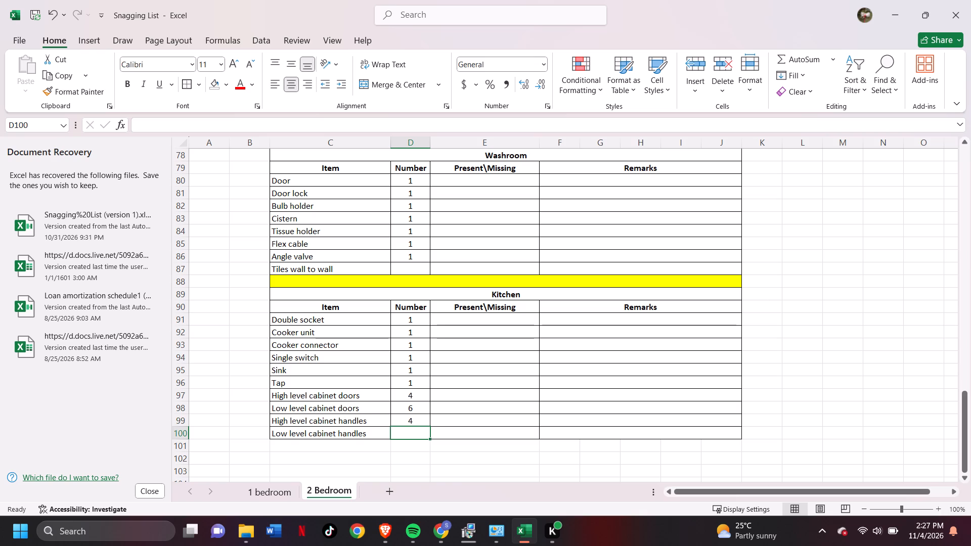
key("6")
left_click(475, 435)
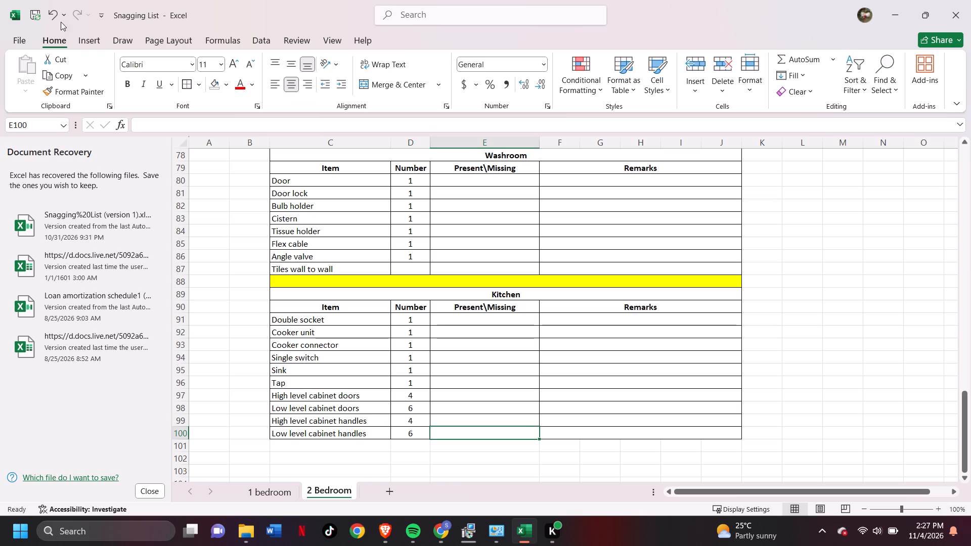
Save the Snagging List workbook.
left_click(36, 18)
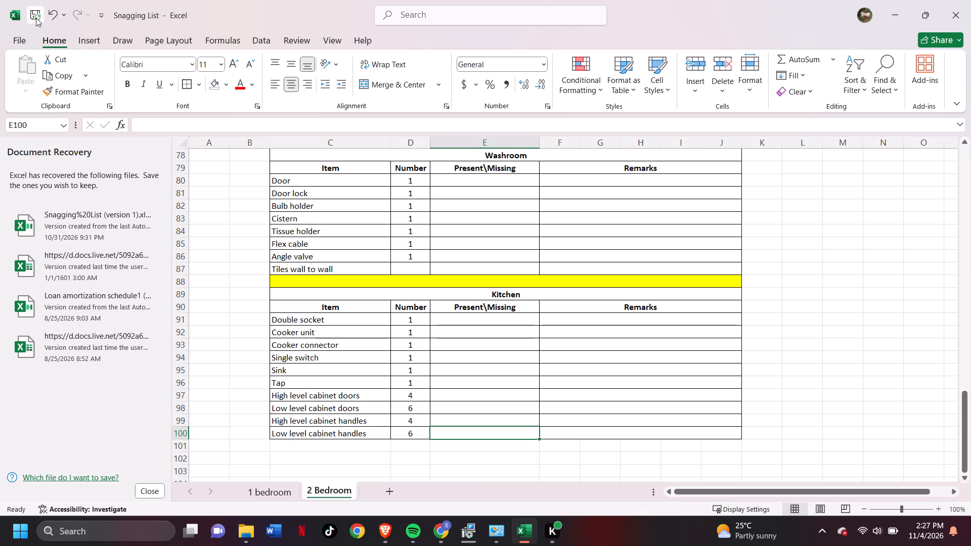
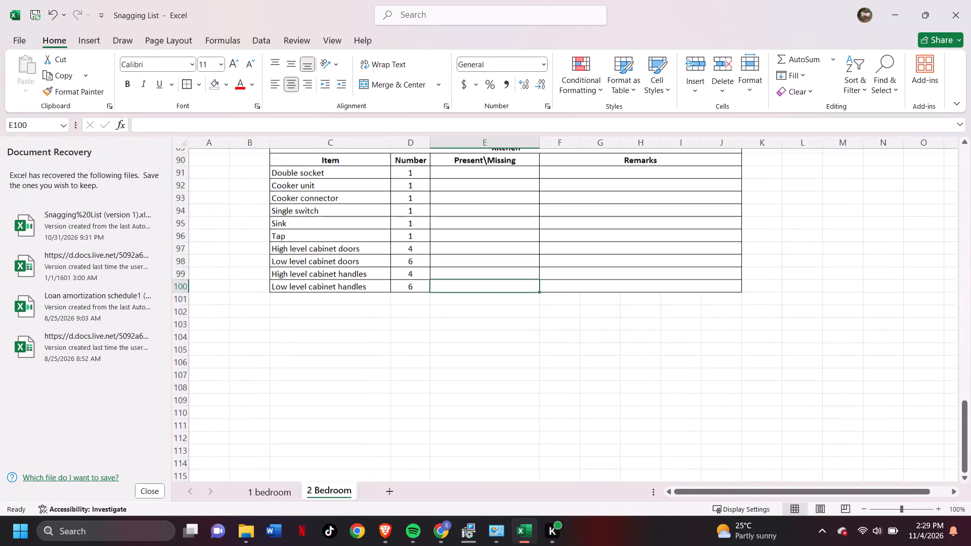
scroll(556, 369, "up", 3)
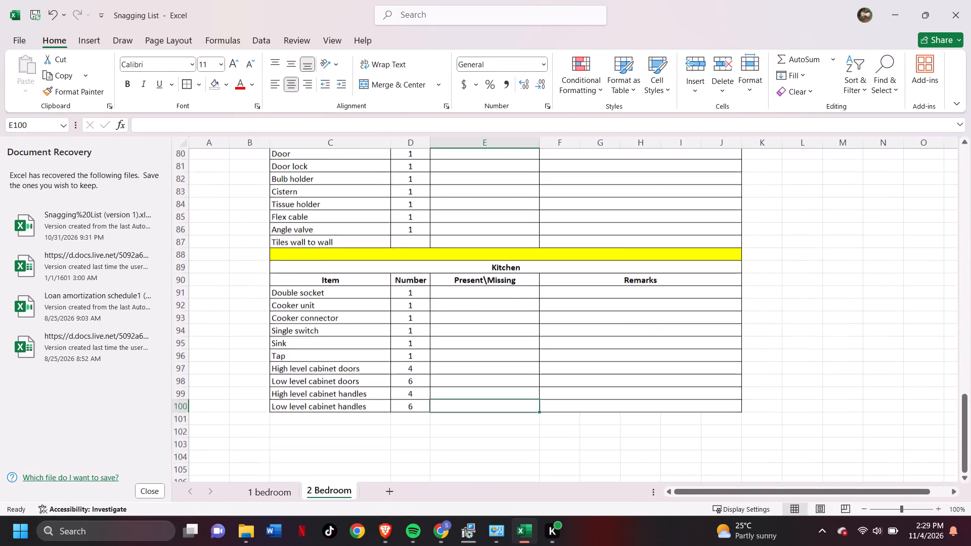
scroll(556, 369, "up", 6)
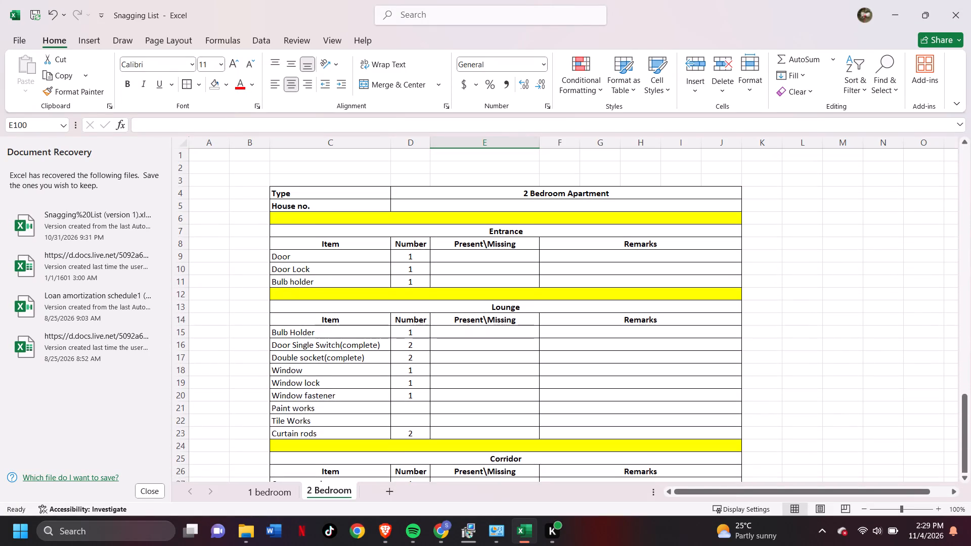
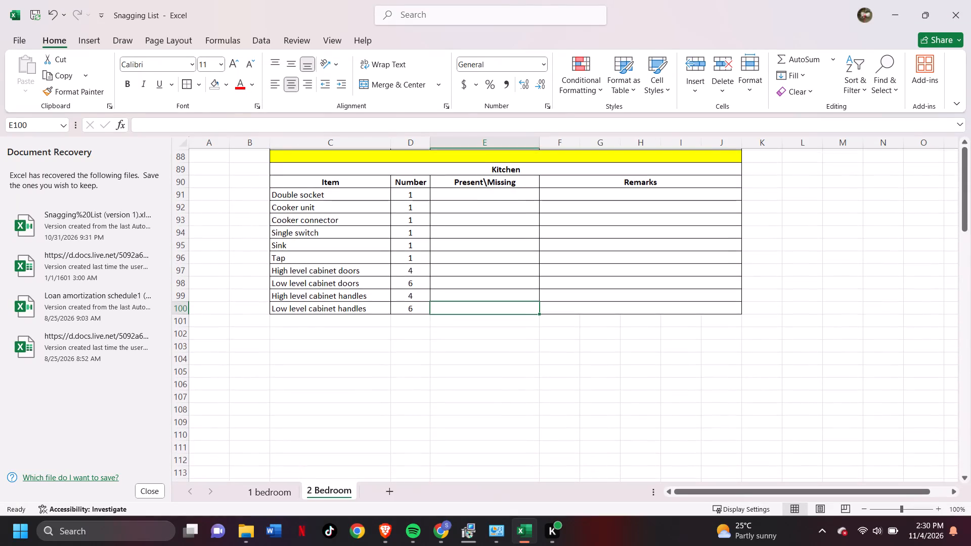
Add a divider in row 101 below the Kitchen table: fill C101:J101 yellow, merge the cells and apply borders.
left_click(314, 318)
left_click_drag(314, 318, 448, 298)
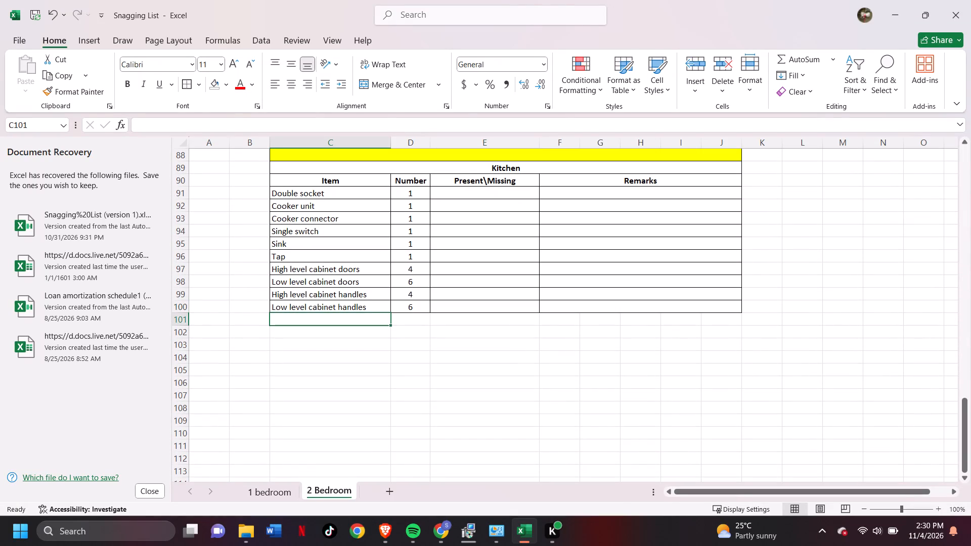
left_click_drag(448, 298, 731, 316)
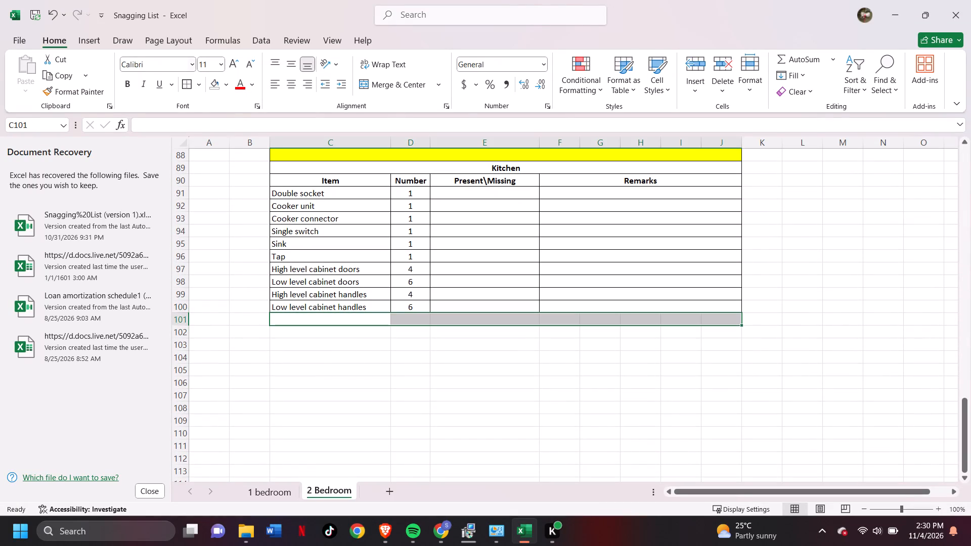
left_click(229, 85)
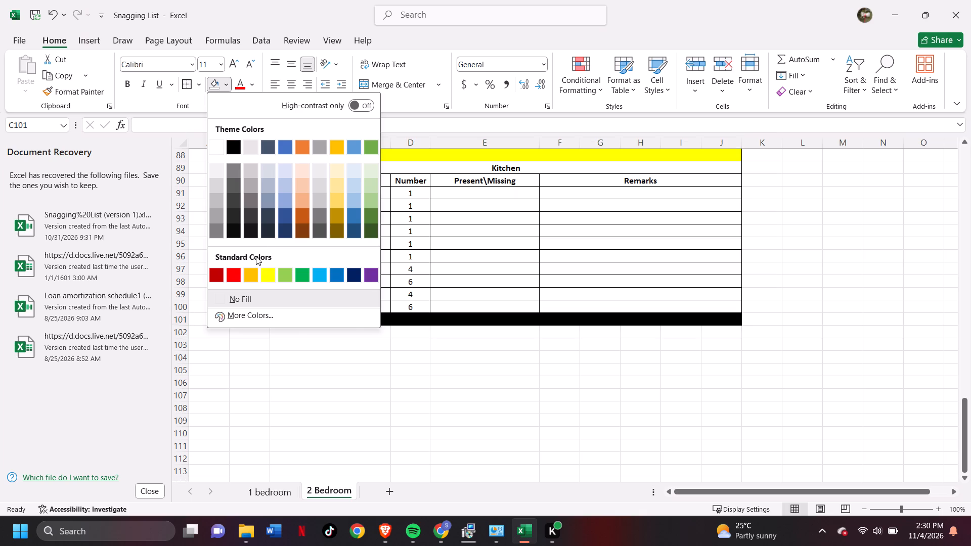
left_click(269, 274)
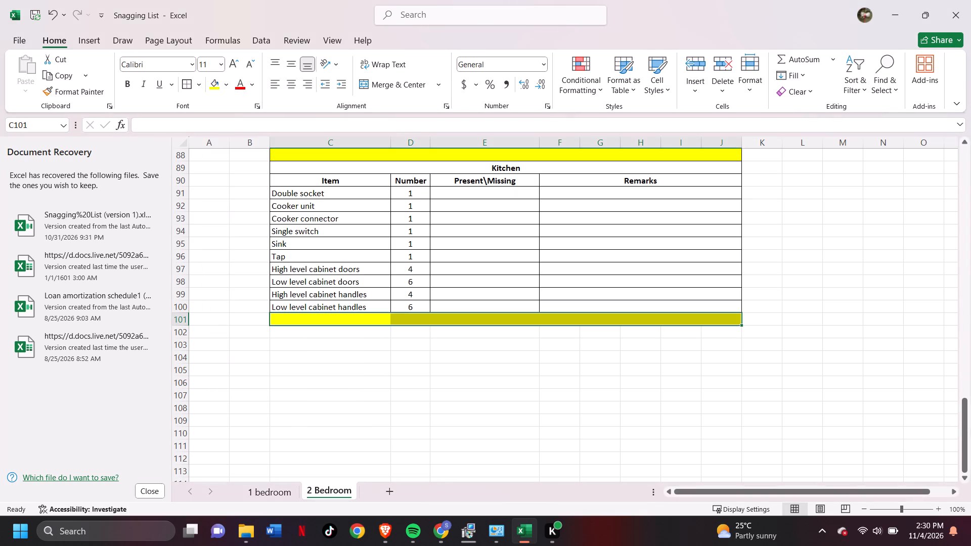
left_click(380, 91)
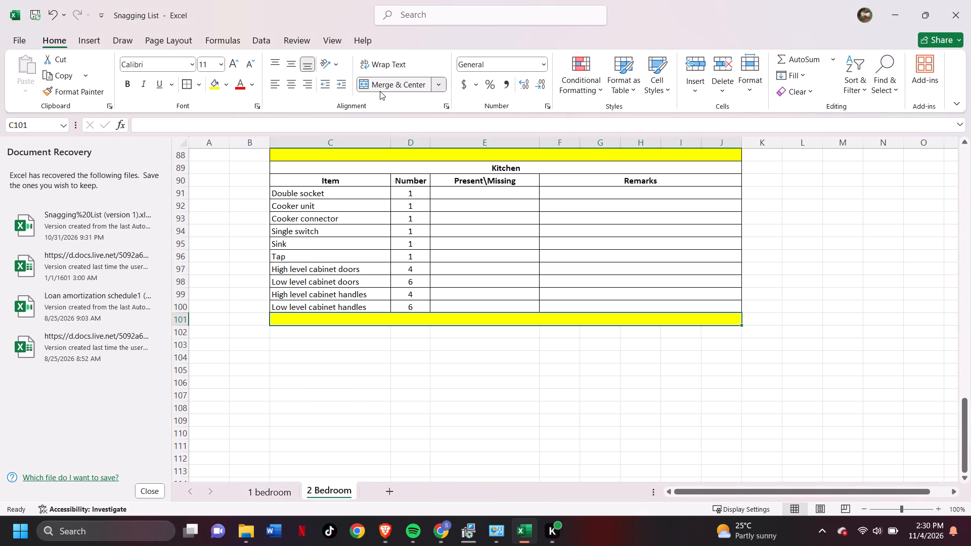
left_click(183, 86)
Enter the section title "Balcony" in row 102, make it bold, and merge and centre it across C102:J102.
left_click(296, 333)
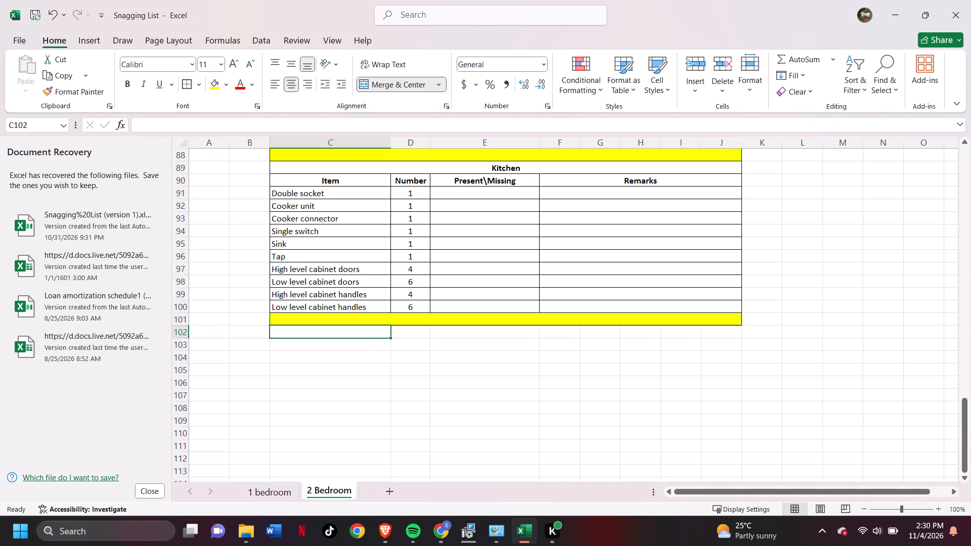
left_click(463, 339)
left_click(471, 334)
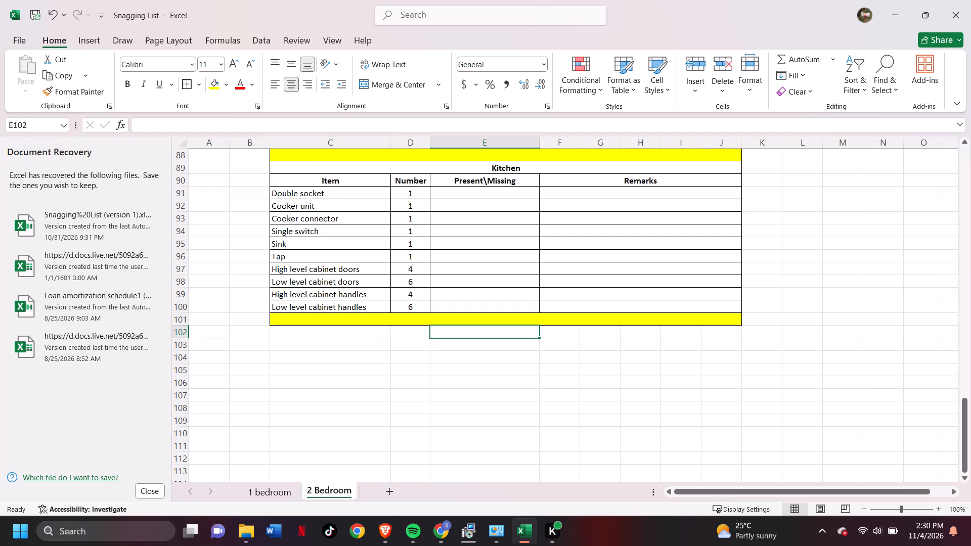
type("Ba")
type("lcony")
left_click_drag(487, 355, 301, 331)
left_click(301, 331)
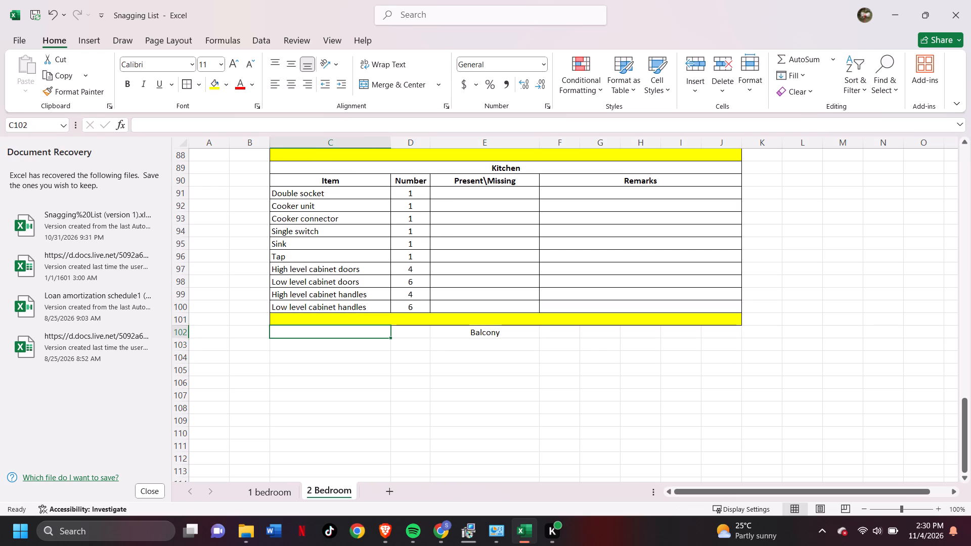
left_click_drag(301, 331, 724, 337)
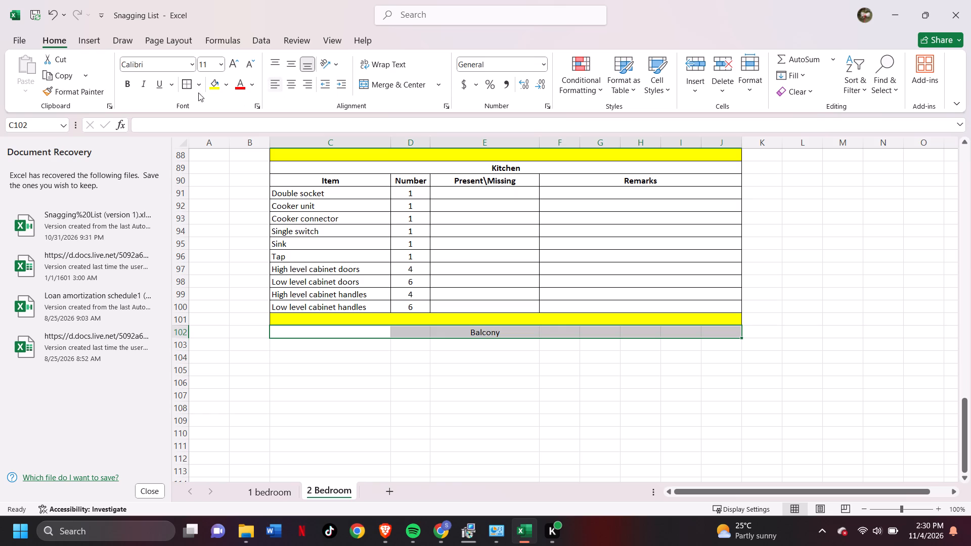
left_click(126, 85)
left_click(388, 84)
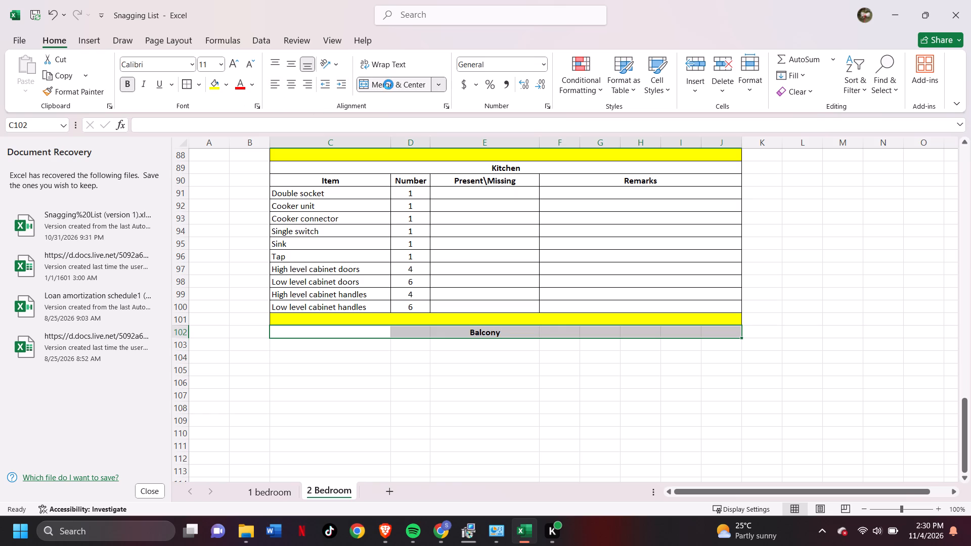
left_click(388, 84)
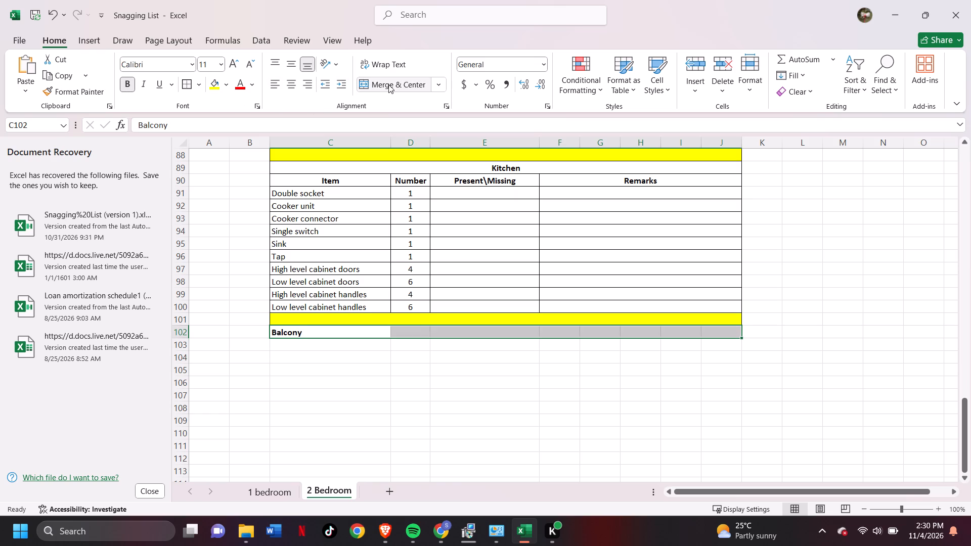
left_click(388, 84)
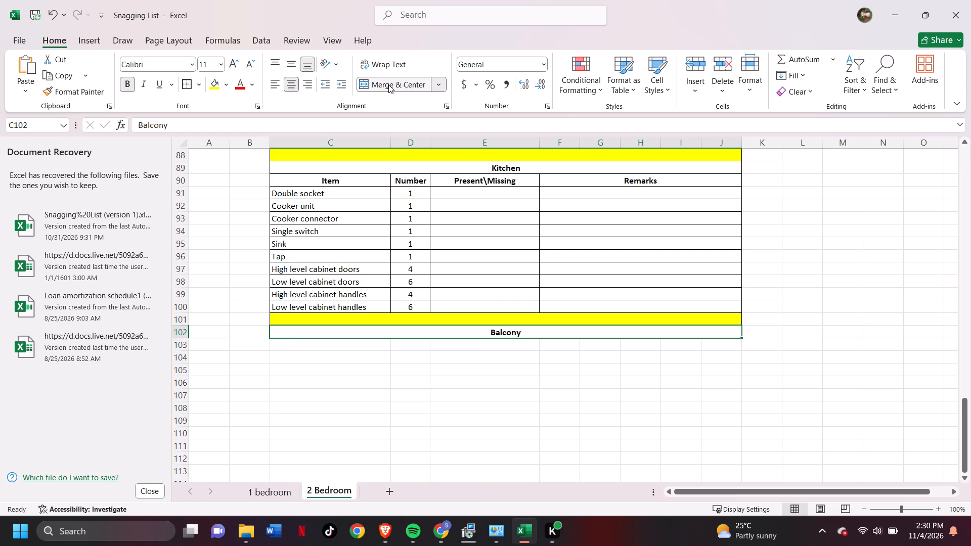
Copy the Kitchen table's header row (Item, Number, Present\Missing, Remarks) to row 103 under the Balcony title.
left_click(335, 346)
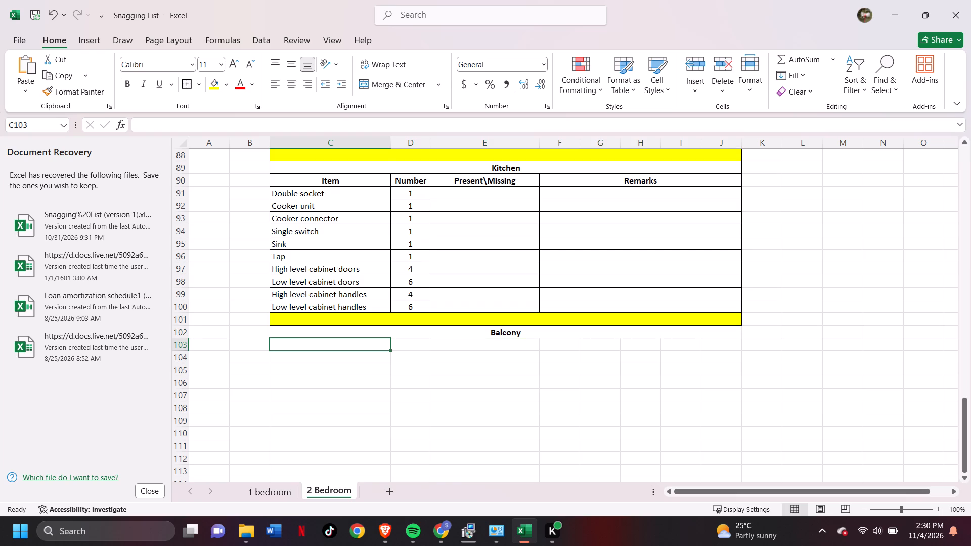
left_click_drag(297, 180, 663, 190)
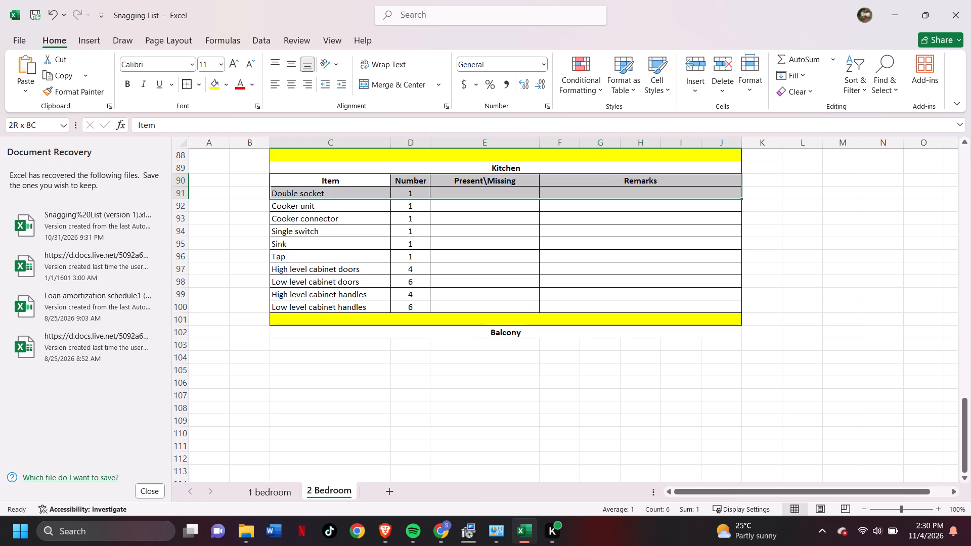
left_click_drag(663, 190, 665, 183)
key("ctrl+c")
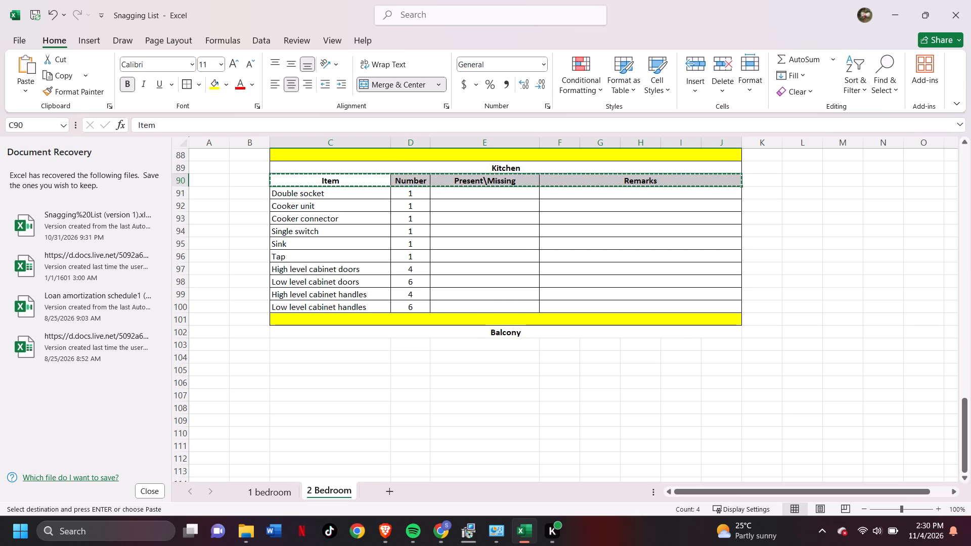
left_click(355, 344)
key("ctrl+v")
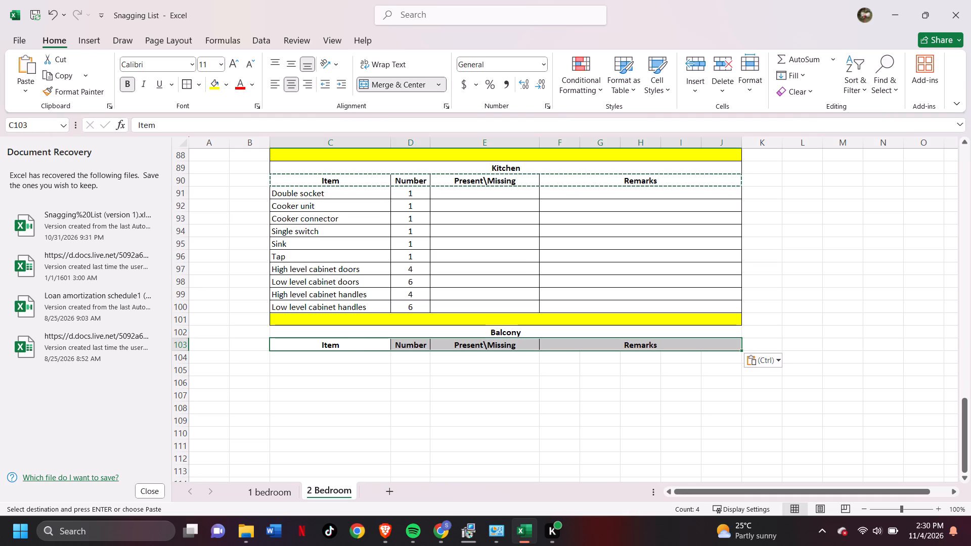
left_click(378, 386)
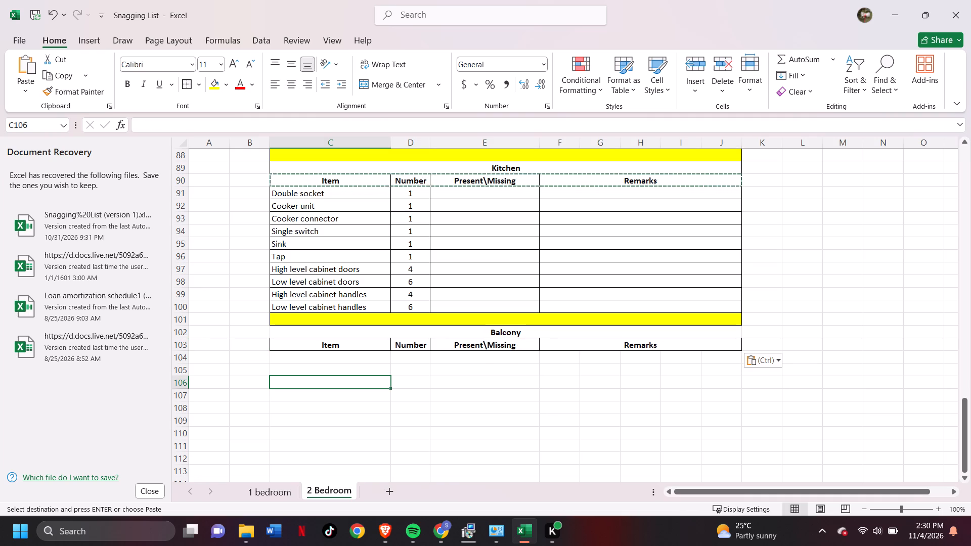
Enter "Door" and "Balcony rail" as the first two Balcony items in C104 and C105.
left_click(306, 355)
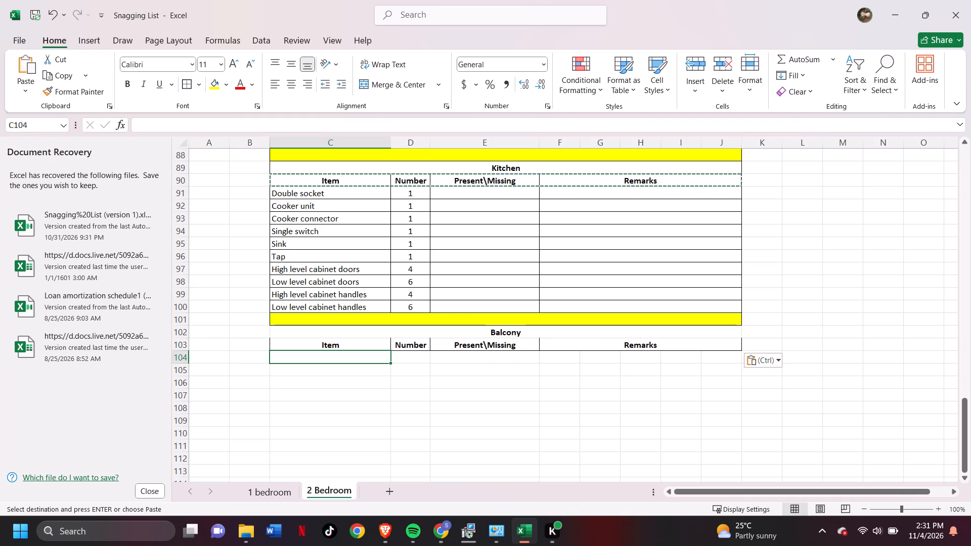
type("Door")
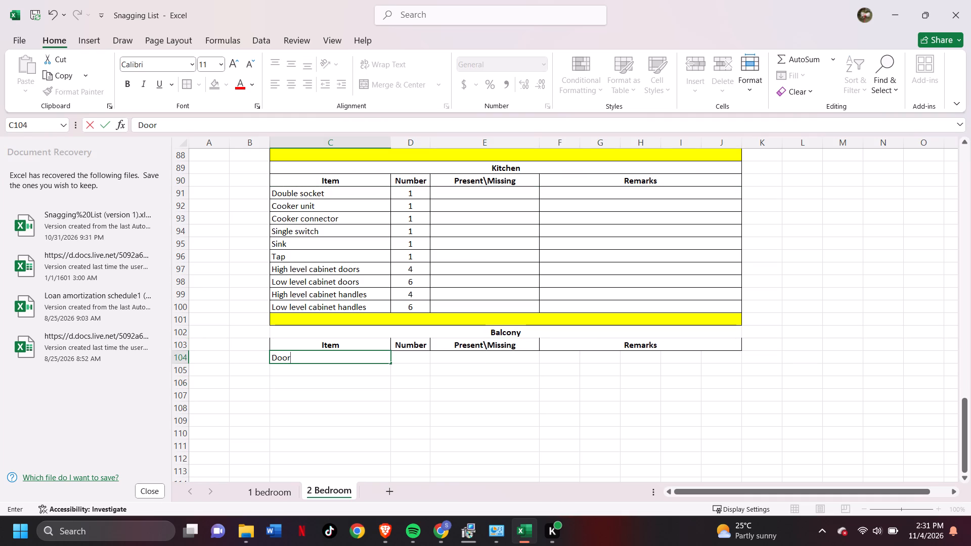
key("Return")
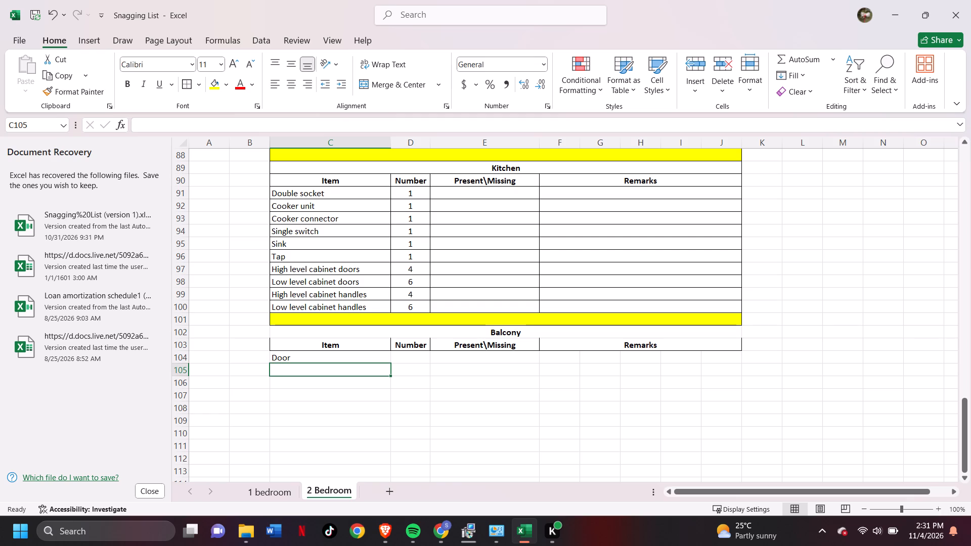
type("Balcony rail")
key("Return")
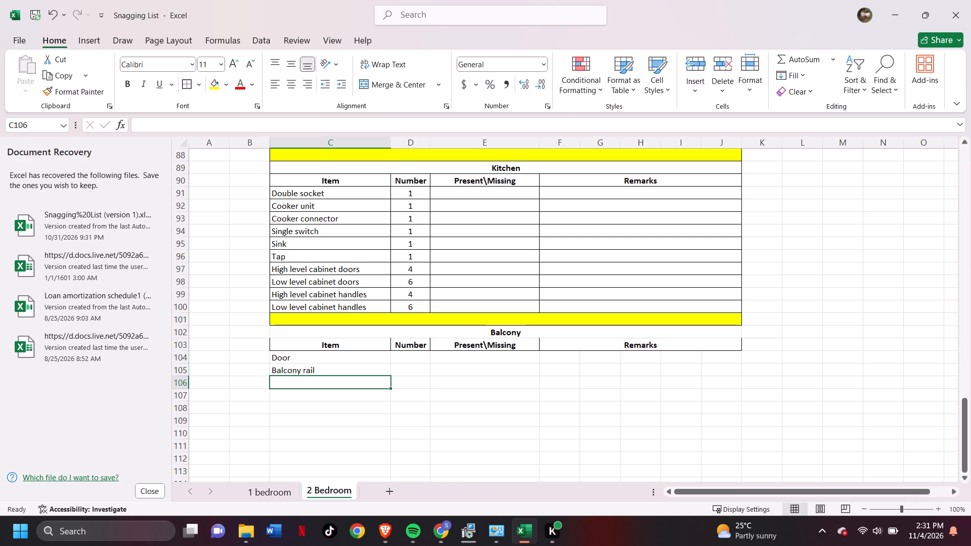
Add the Balcony item "Bulb holder" in C106, correcting its spelling.
type("Blb hplder")
key("Return")
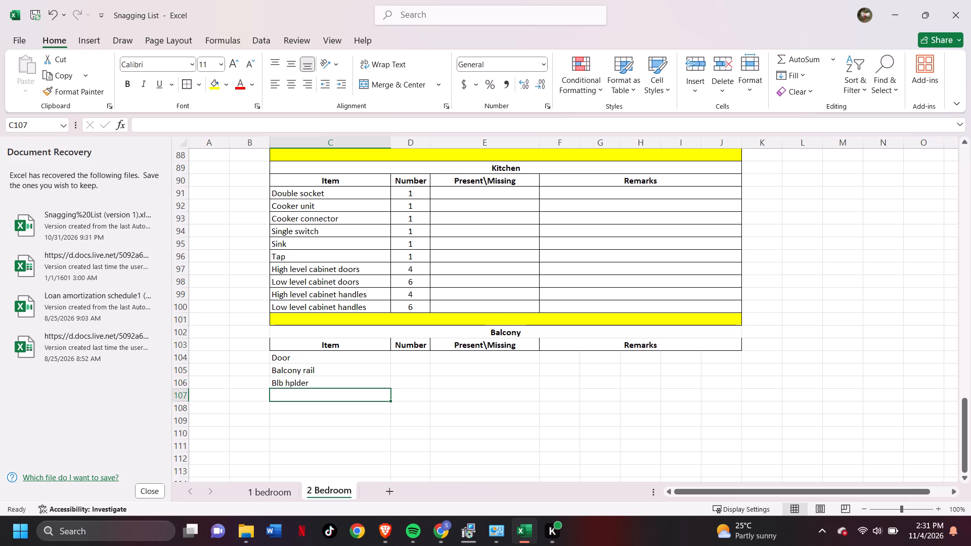
double_click(278, 382)
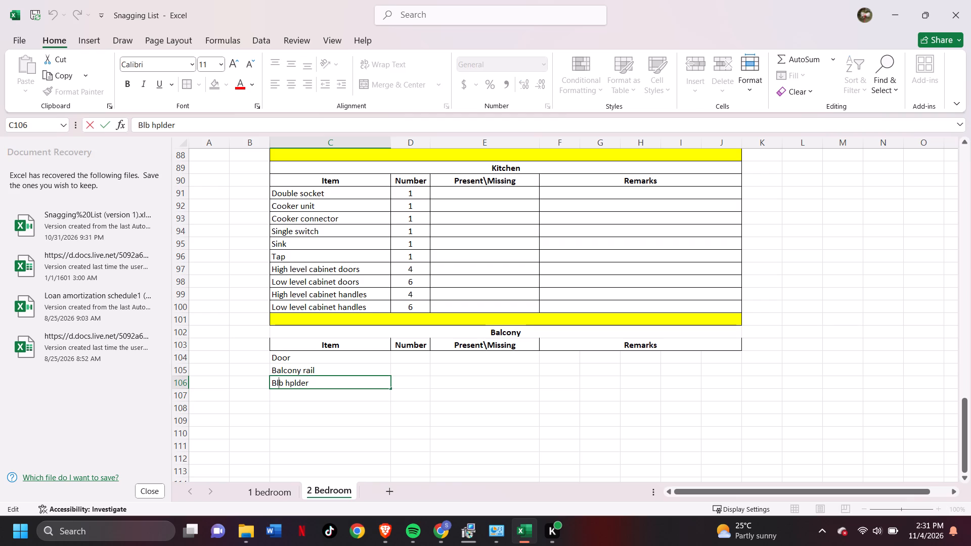
key("u")
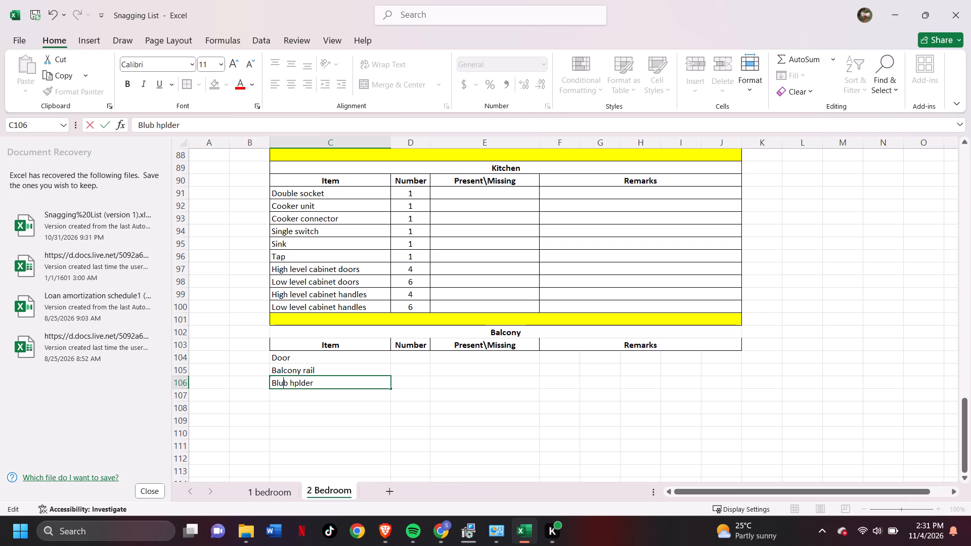
left_click(296, 393)
double_click(279, 383)
key("BackSpace")
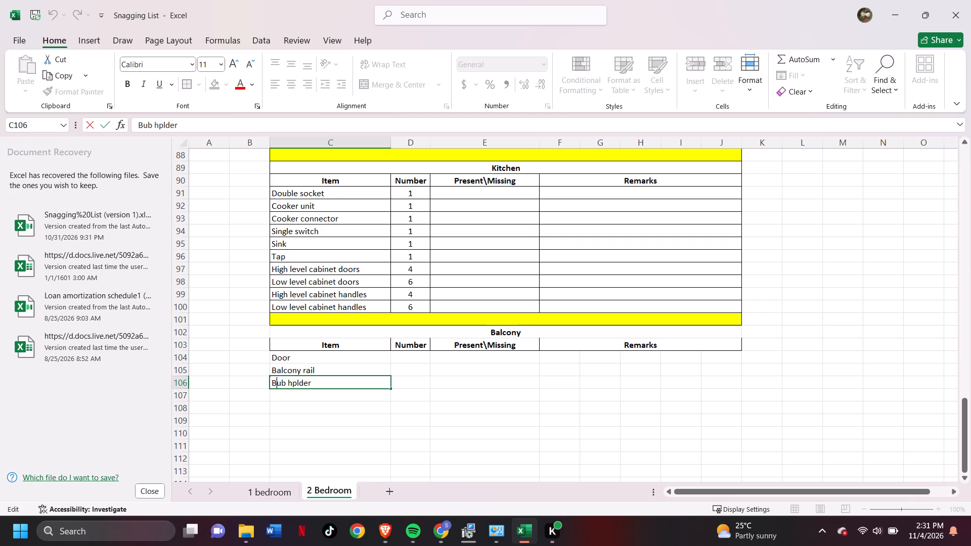
key("Right")
key("l")
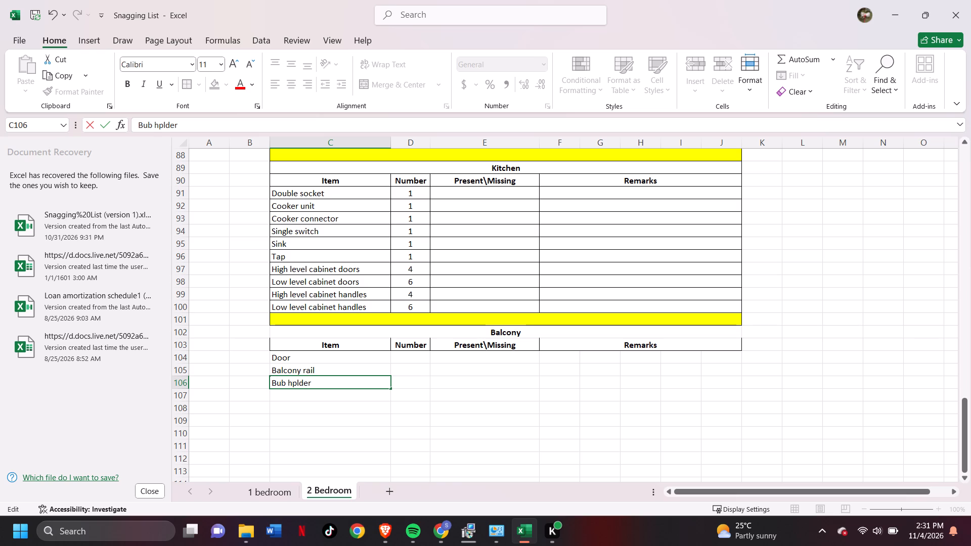
left_click(299, 384)
key("BackSpace")
key("o")
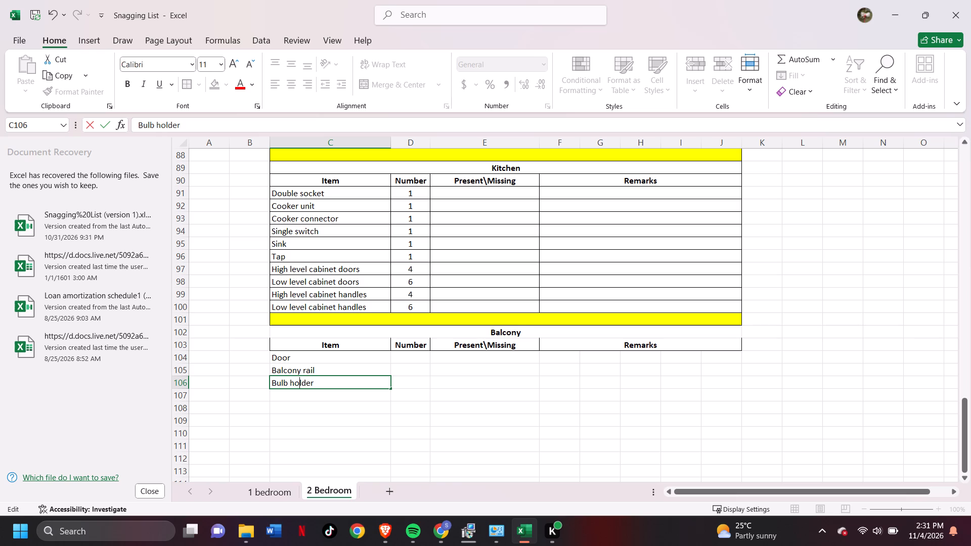
left_click(300, 398)
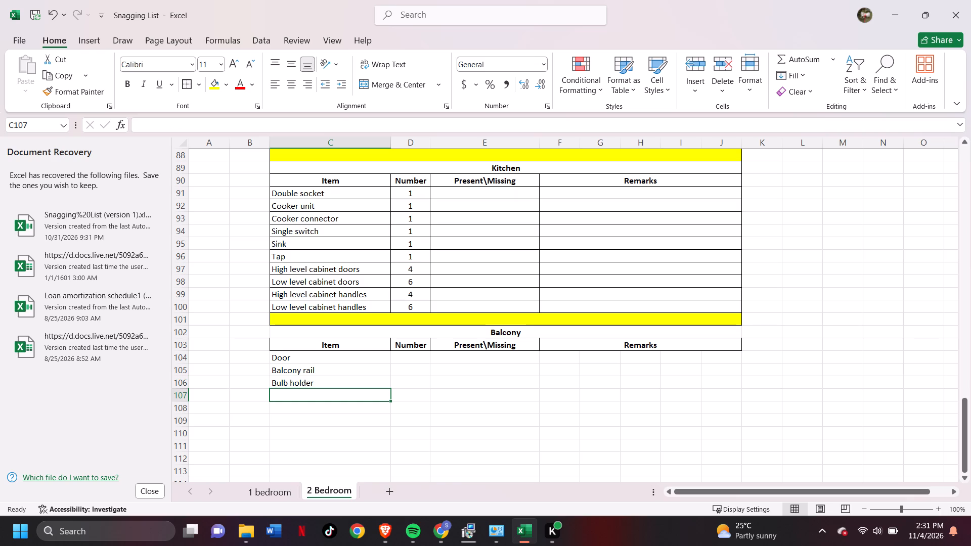
Add the Balcony items "Paint works" in C107 and "Tile work" in C108.
type("Paint wor")
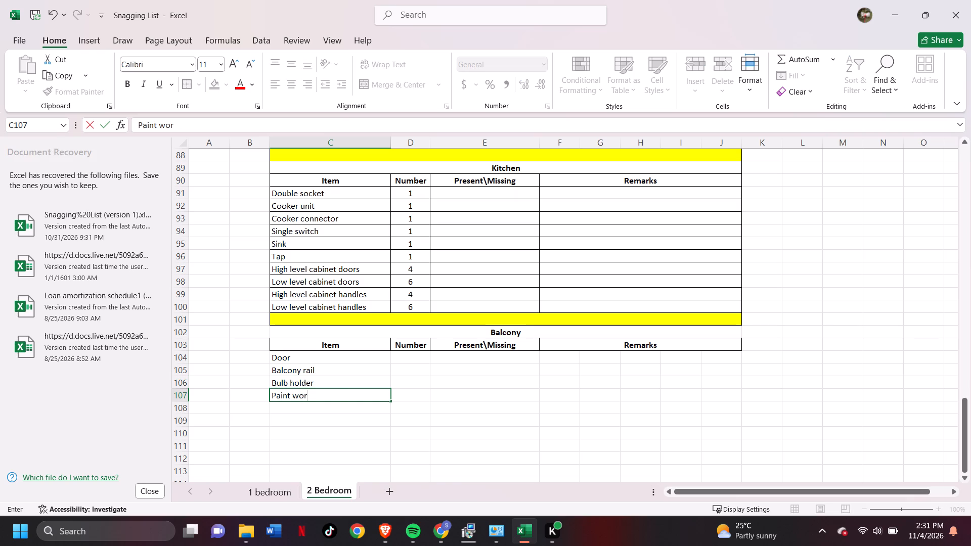
type("ks")
key("Return")
type("\\tiles")
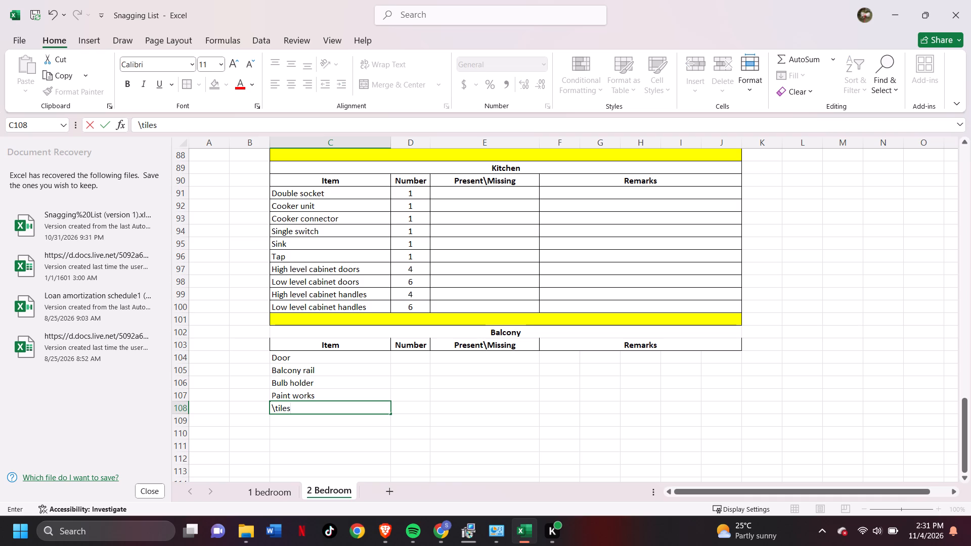
left_click(276, 409)
key("BackSpace")
key("BackSpace")
key("Right")
key("BackSpace")
key("shift+t")
left_click(300, 409)
key("BackSpace")
key("space")
type("work")
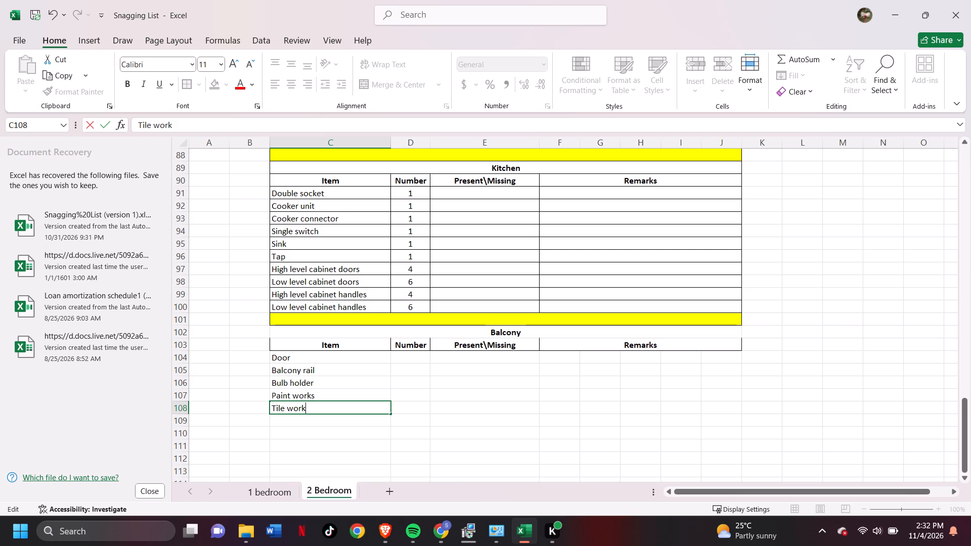
left_click(347, 422)
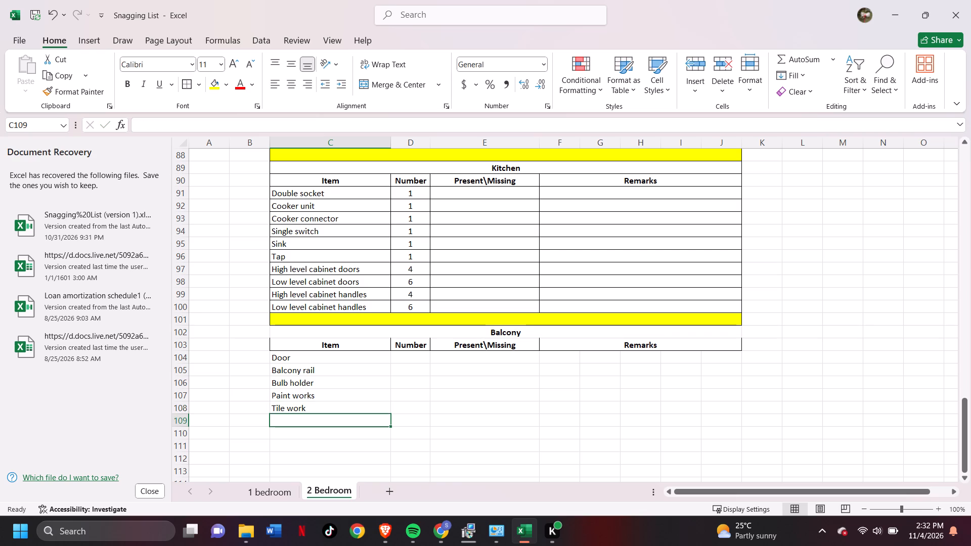
Add the Balcony item "Floor trap" in C109, with a capital F.
type("floor")
key("space")
key("BackSpace")
key("BackSpace")
key("BackSpace")
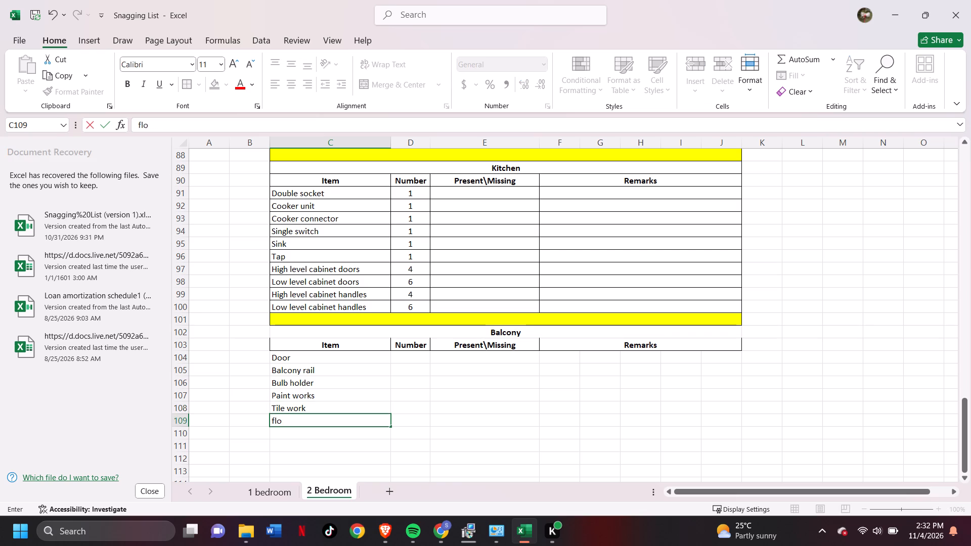
key("BackSpace")
key("BackSpace")
key("BackSpace")
type("Floor")
key("space")
type("trap")
left_click(419, 417)
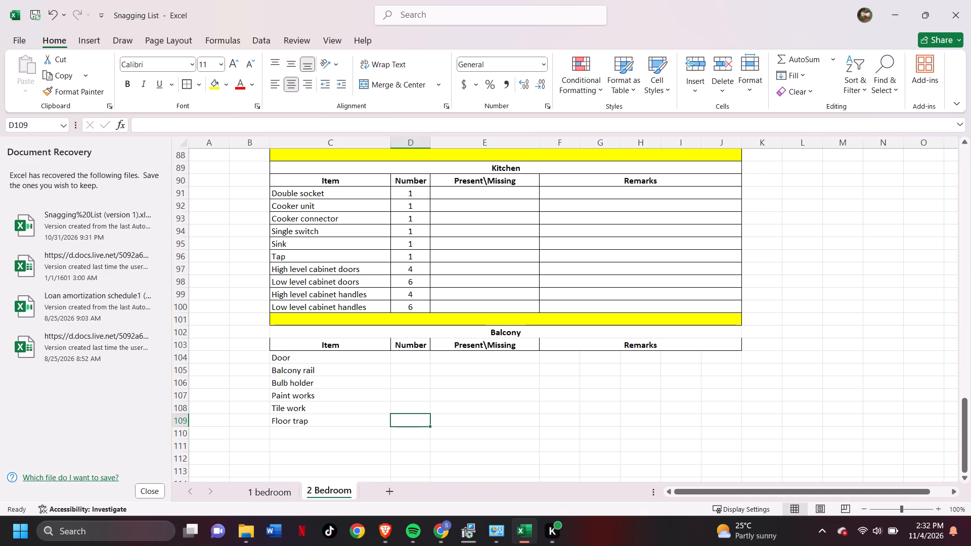
Enter a quantity of 1 for Door, Balcony rail, Bulb holder and Floor trap in the Balcony Number column.
left_click(405, 358)
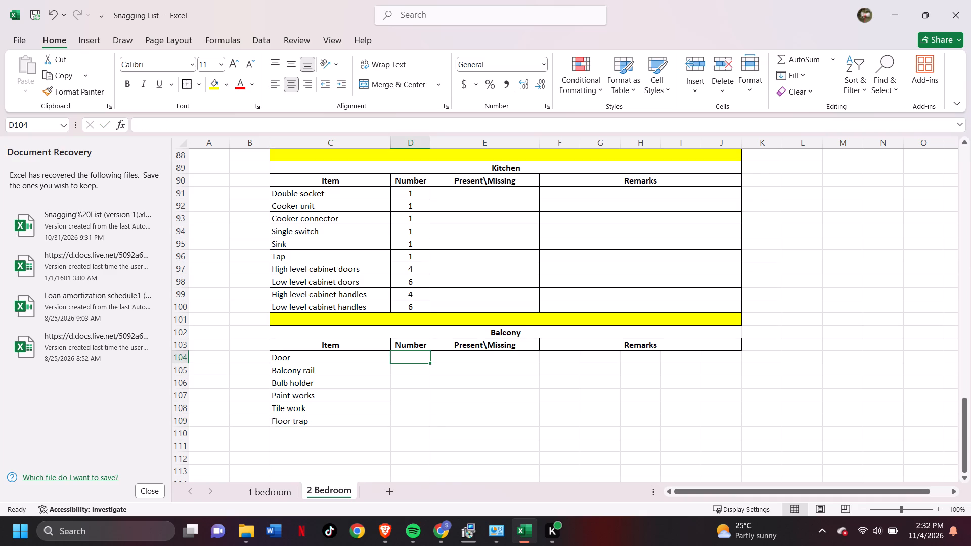
key("1")
key("Down")
key("1")
key("Down")
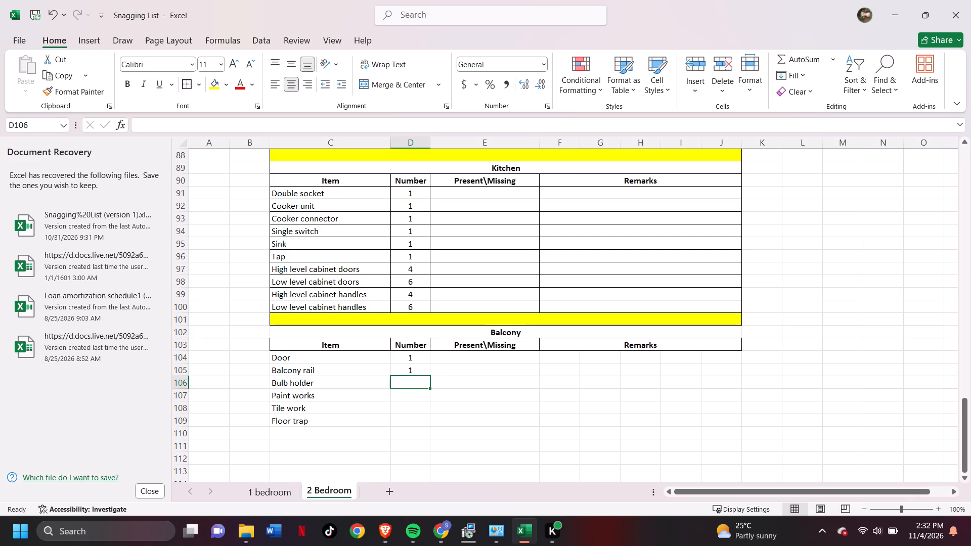
key("1")
key("Down")
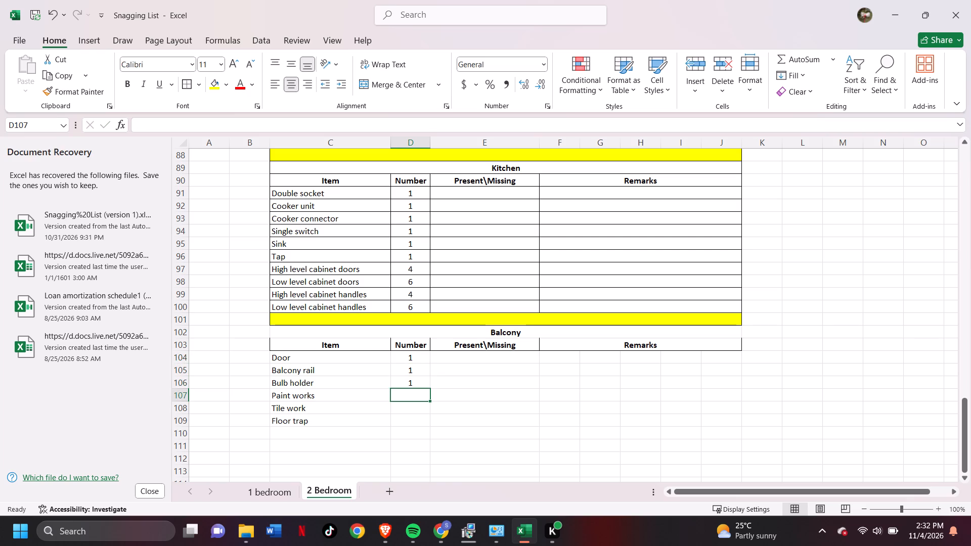
key("Down")
key("Down")
key("1")
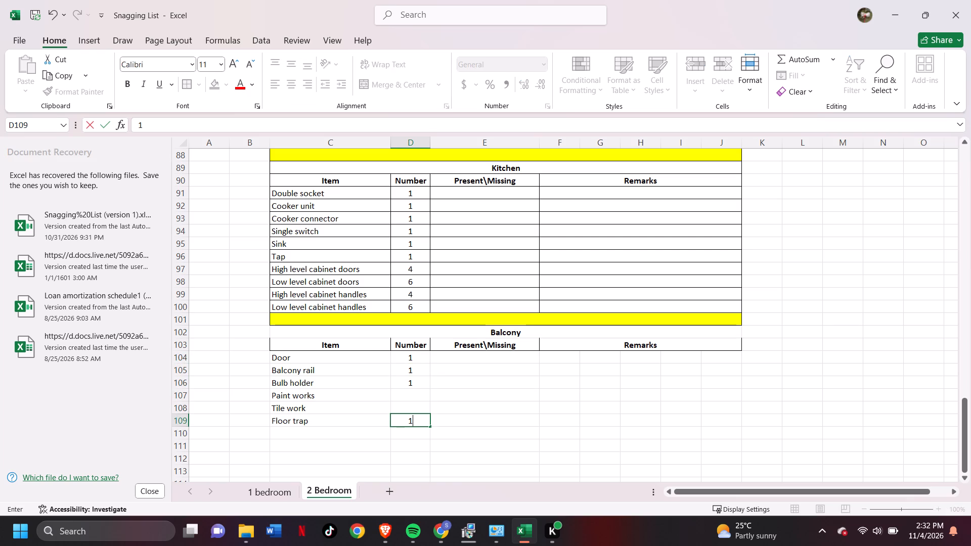
Apply all borders to the Balcony item rows C104:J109.
left_click_drag(314, 359, 742, 432)
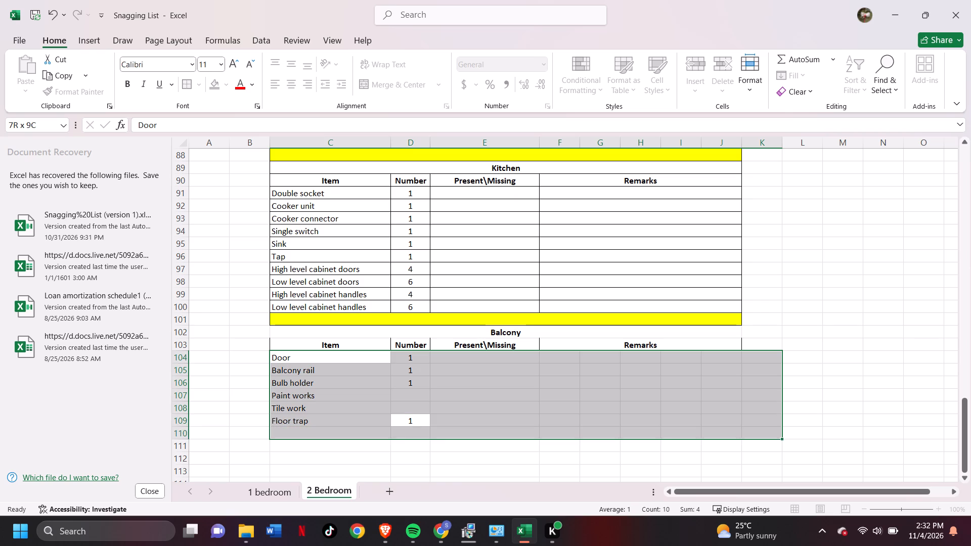
left_click_drag(742, 432, 727, 431)
left_click(727, 431)
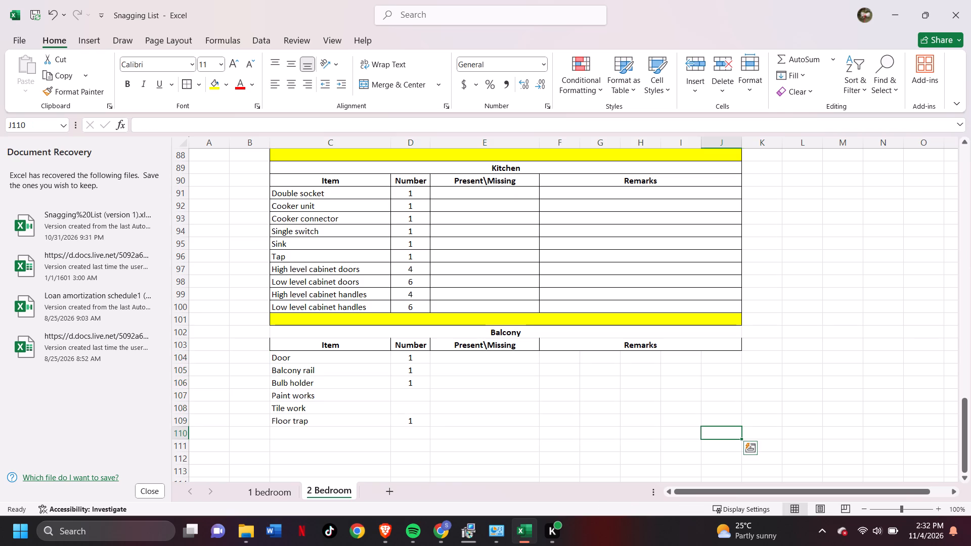
left_click_drag(294, 358, 745, 419)
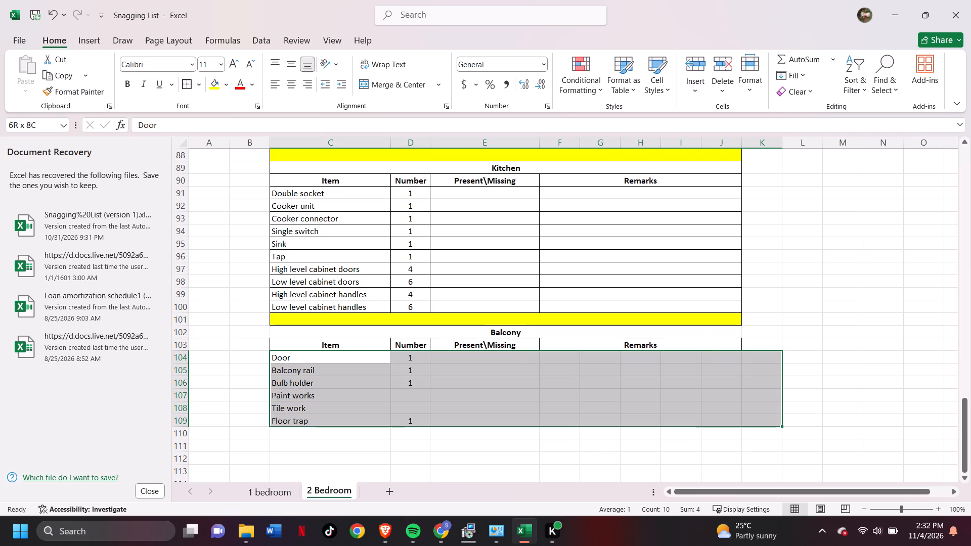
left_click_drag(745, 419, 741, 420)
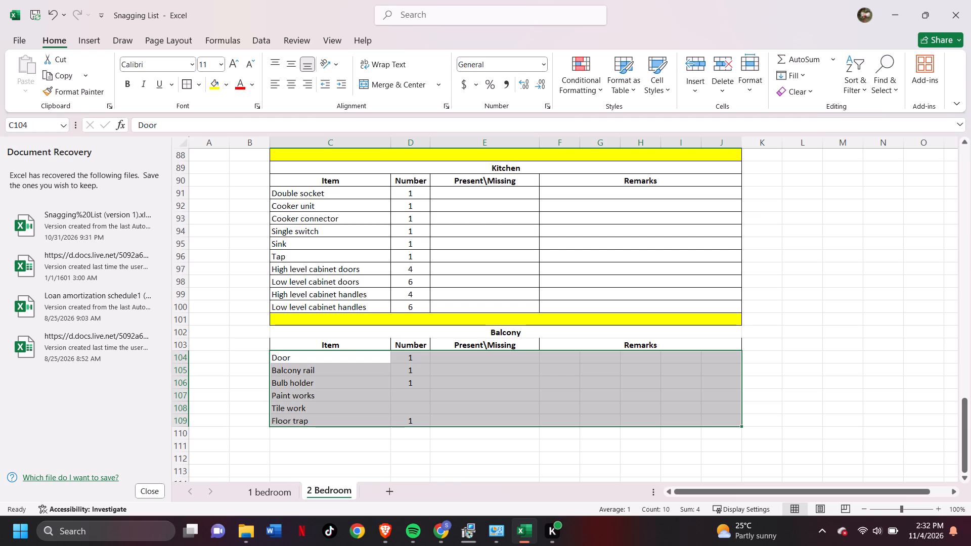
left_click(184, 87)
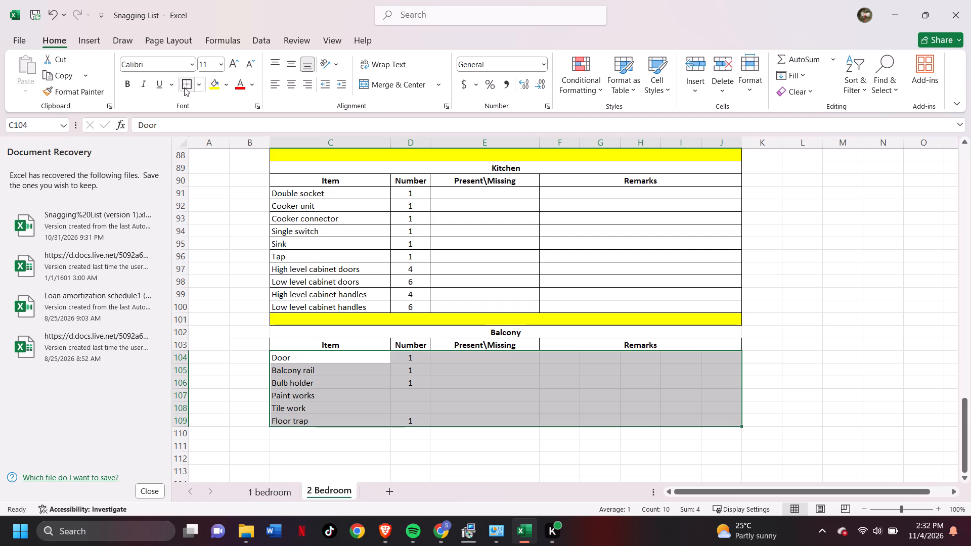
left_click(185, 83)
left_click(201, 83)
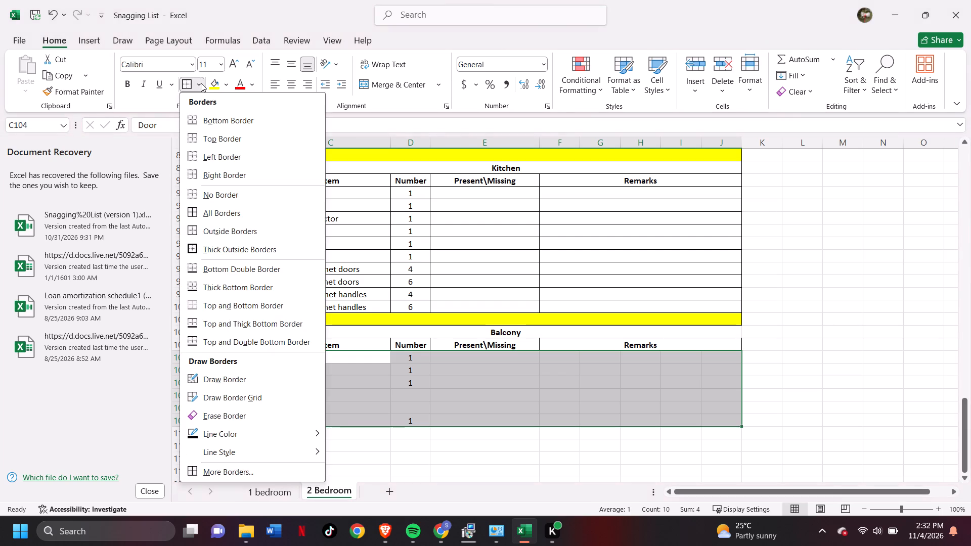
left_click(255, 211)
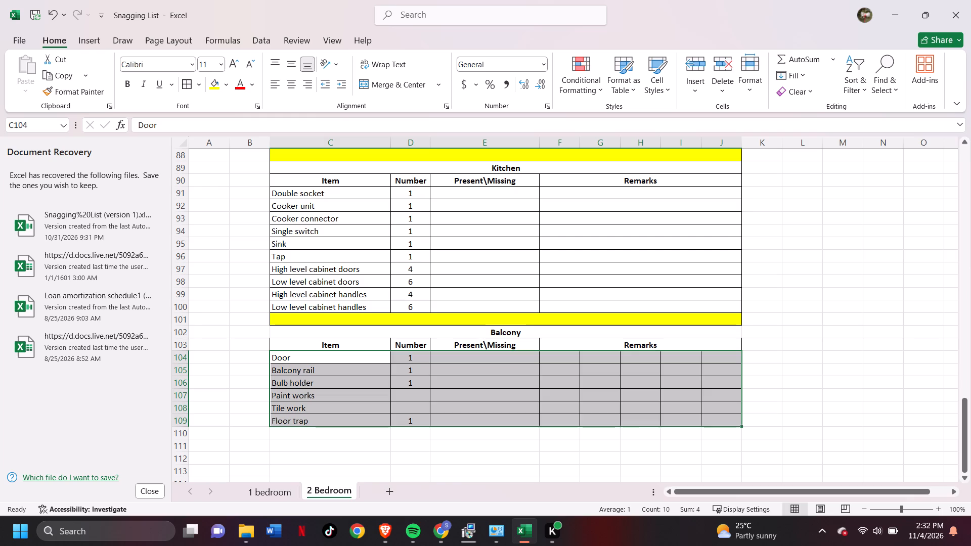
left_click(501, 387)
Merge and centre the Door row's Remarks cells F104:J104 and give them outside borders.
left_click_drag(557, 357, 681, 362)
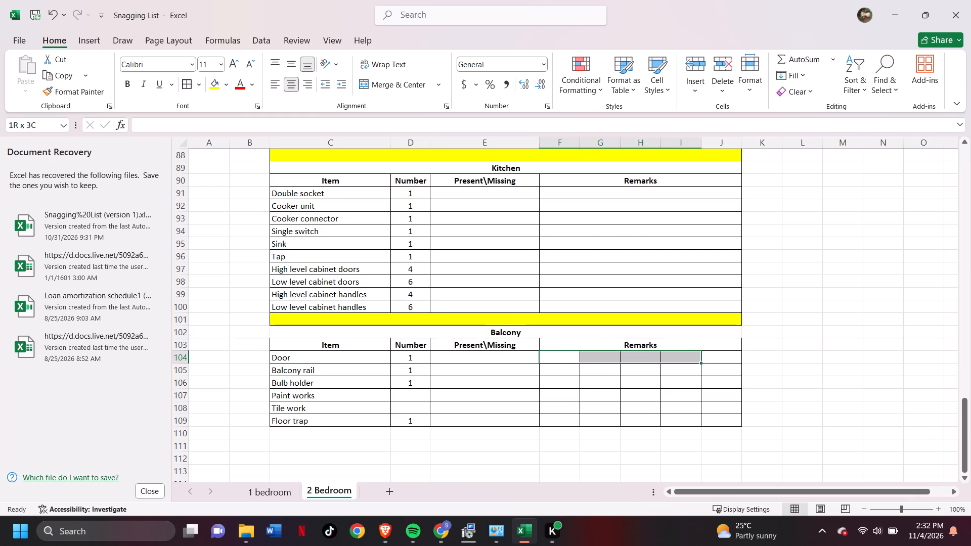
left_click_drag(681, 362, 705, 360)
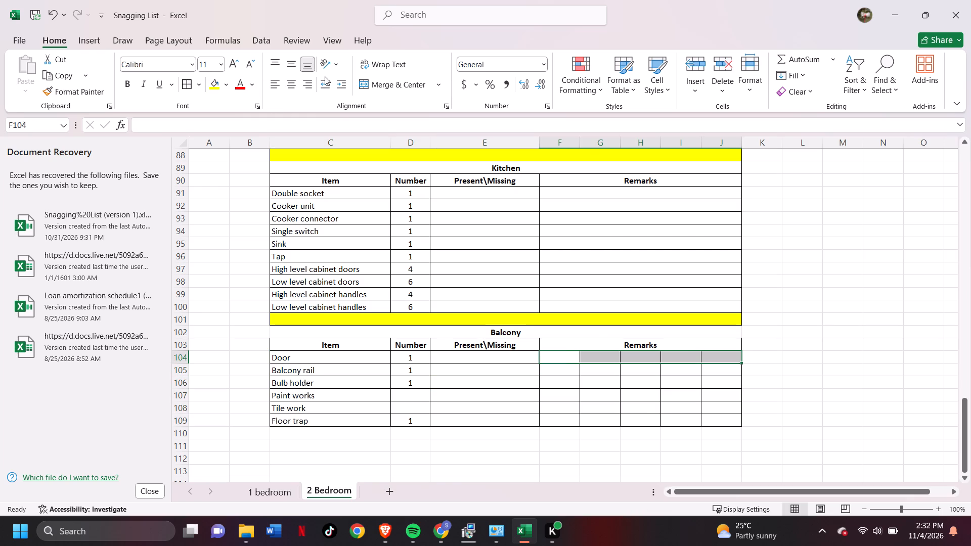
left_click(292, 81)
left_click(376, 83)
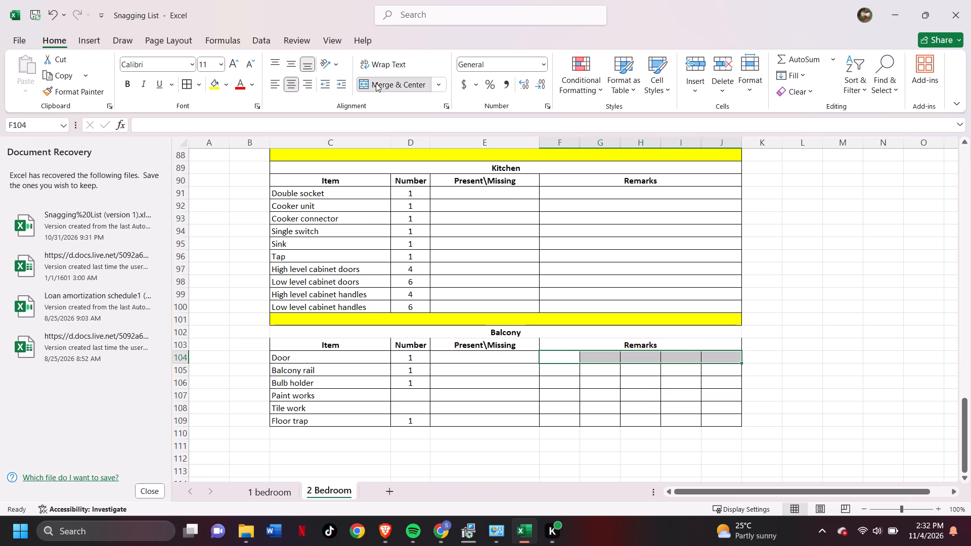
left_click(198, 89)
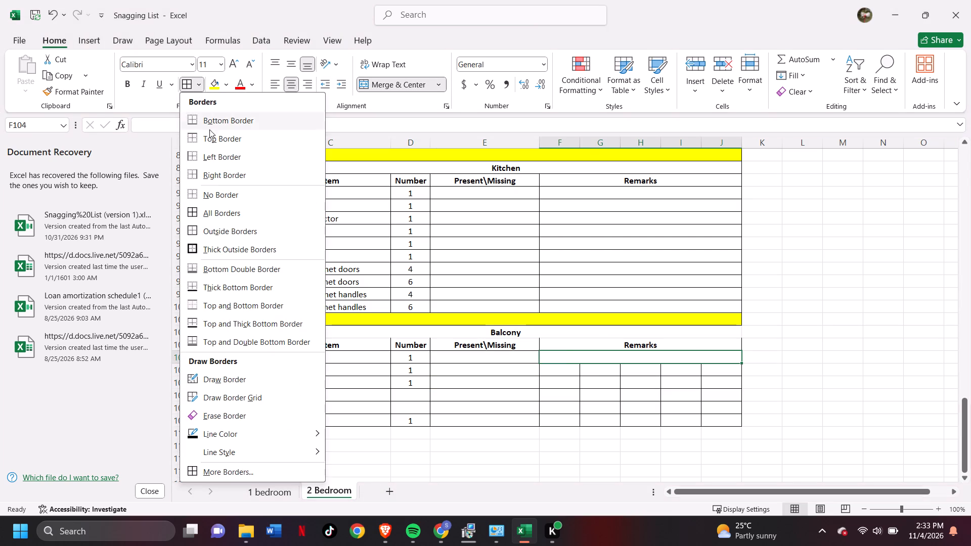
left_click(238, 227)
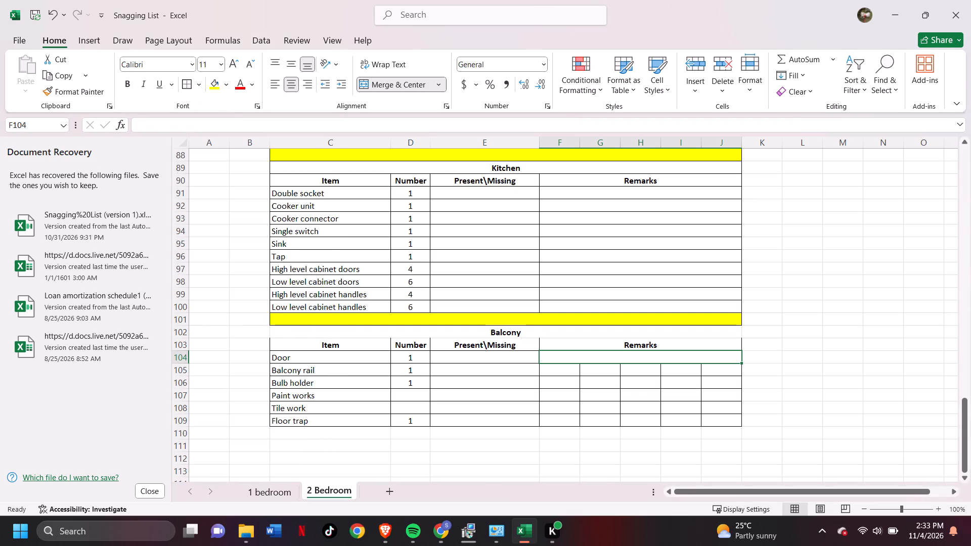
Merge the Balcony rail row's Remarks cells F105:J105 and left-align the merged cell.
left_click(567, 371)
left_click_drag(567, 371, 704, 360)
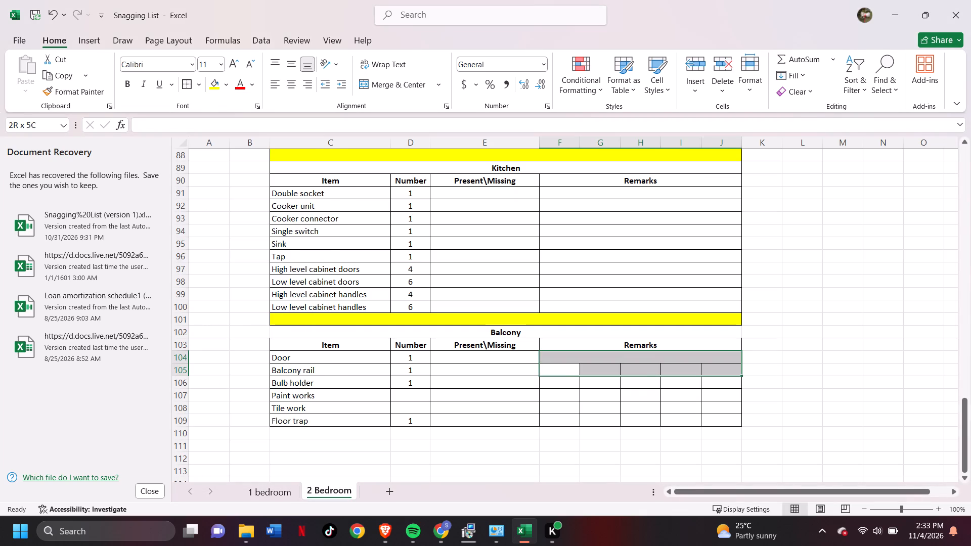
left_click_drag(704, 360, 725, 367)
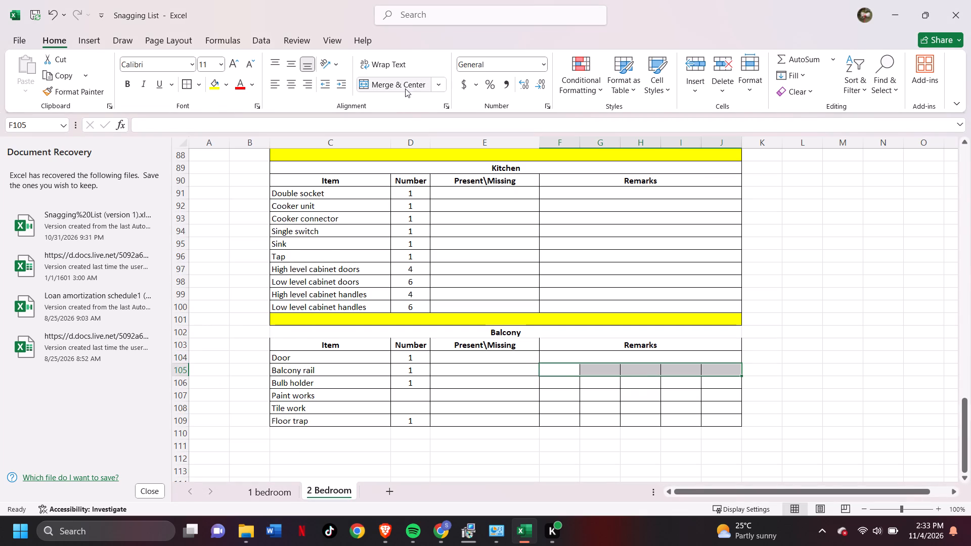
left_click(405, 88)
left_click(274, 83)
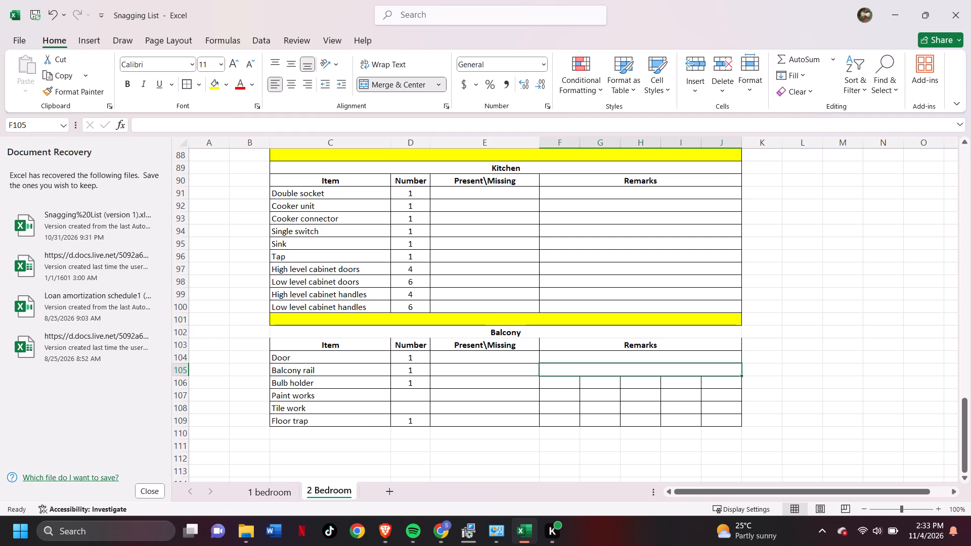
Merge and centre the Bulb holder row's Remarks cells F106:J106.
left_click_drag(557, 382, 720, 384)
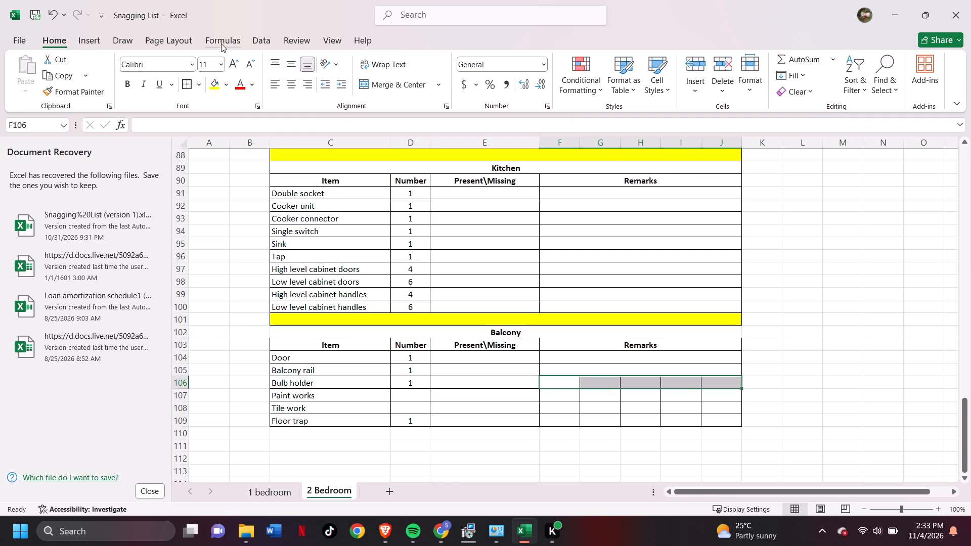
left_click(276, 82)
left_click(381, 84)
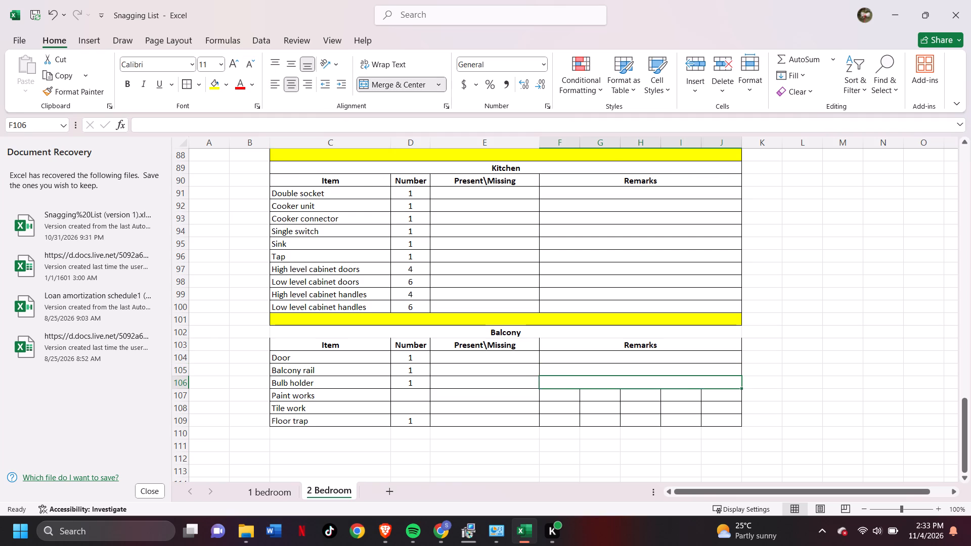
Merge and centre the Remarks cells of the Paint works row F107:J107 and of the Tile work row F108:J108.
left_click_drag(548, 394, 722, 390)
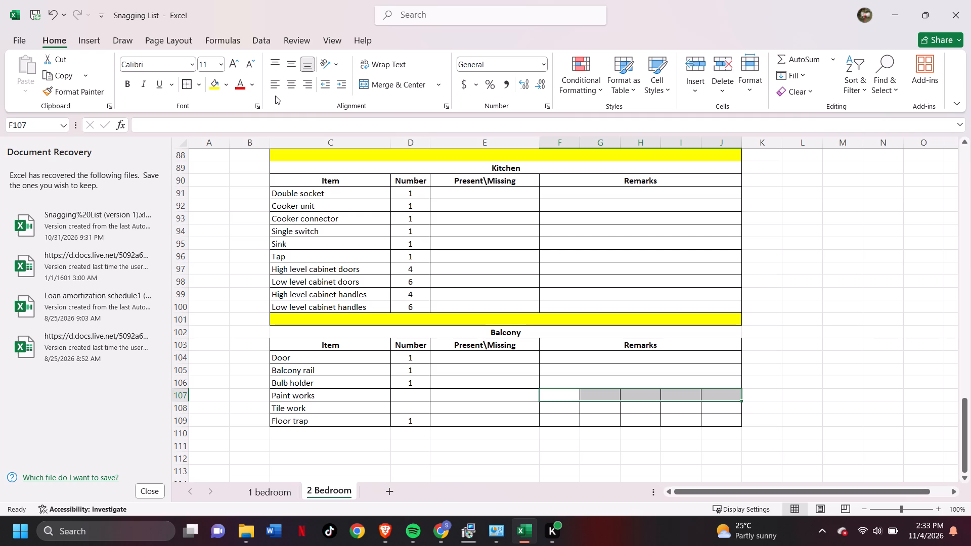
left_click(292, 82)
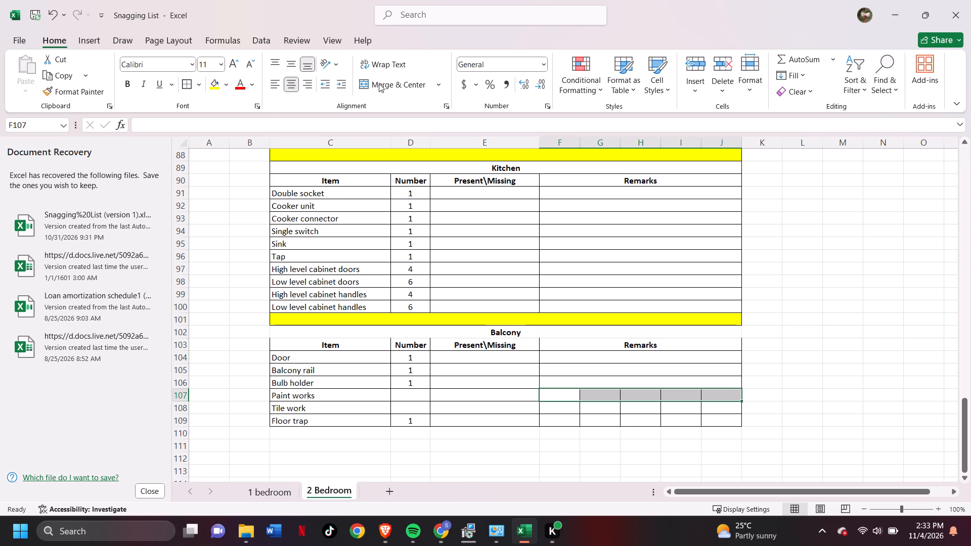
left_click(386, 84)
left_click_drag(555, 411, 712, 425)
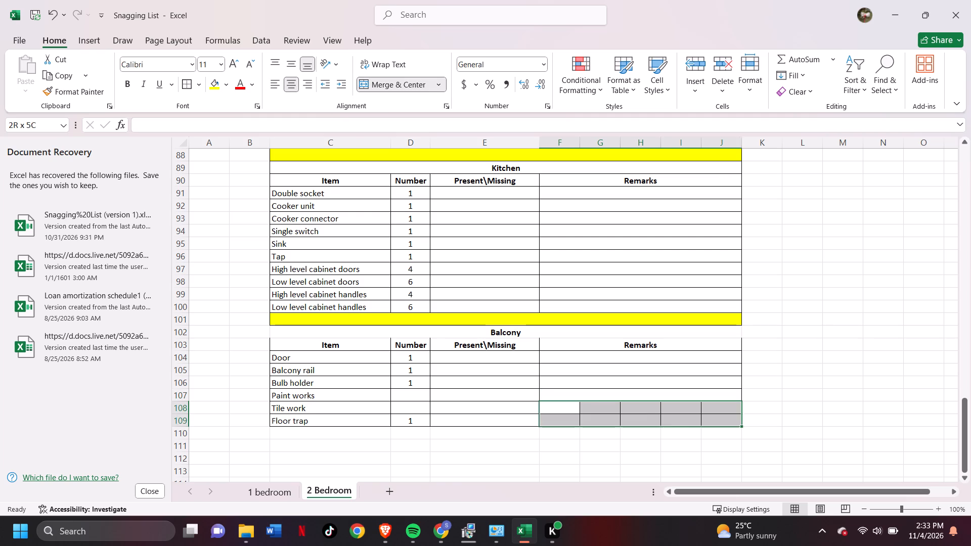
left_click_drag(712, 425, 728, 407)
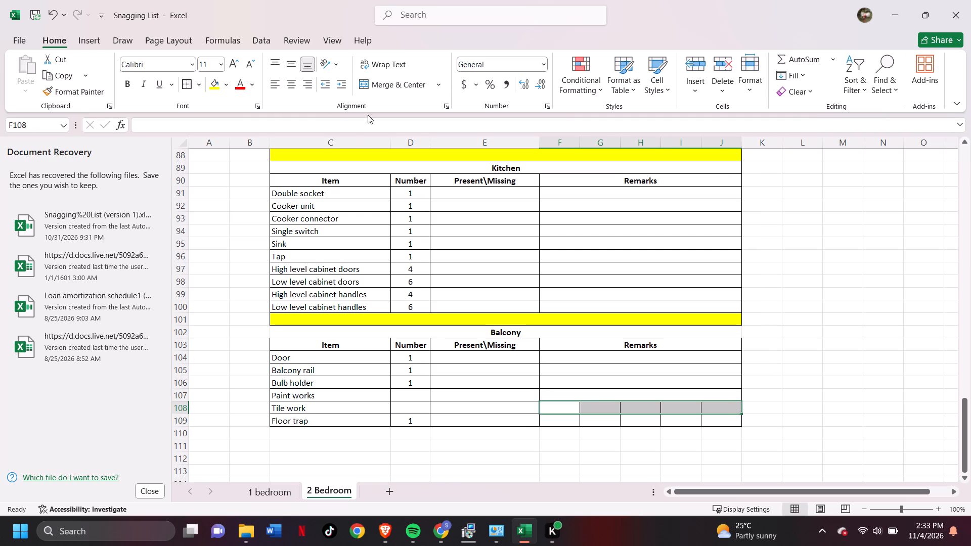
left_click(381, 87)
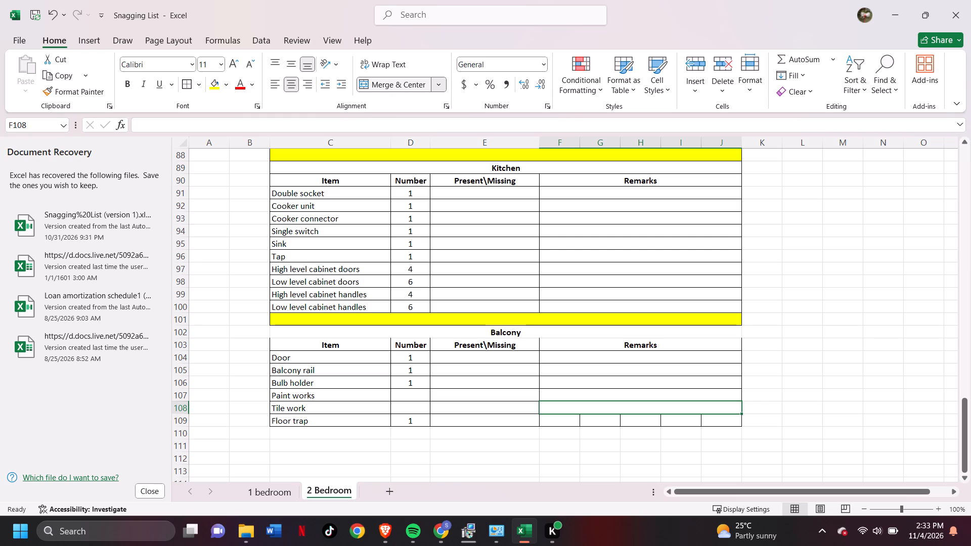
Merge the Floor trap row's Remarks cells F109:J109 and left-align the merged cell.
left_click_drag(554, 425, 566, 419)
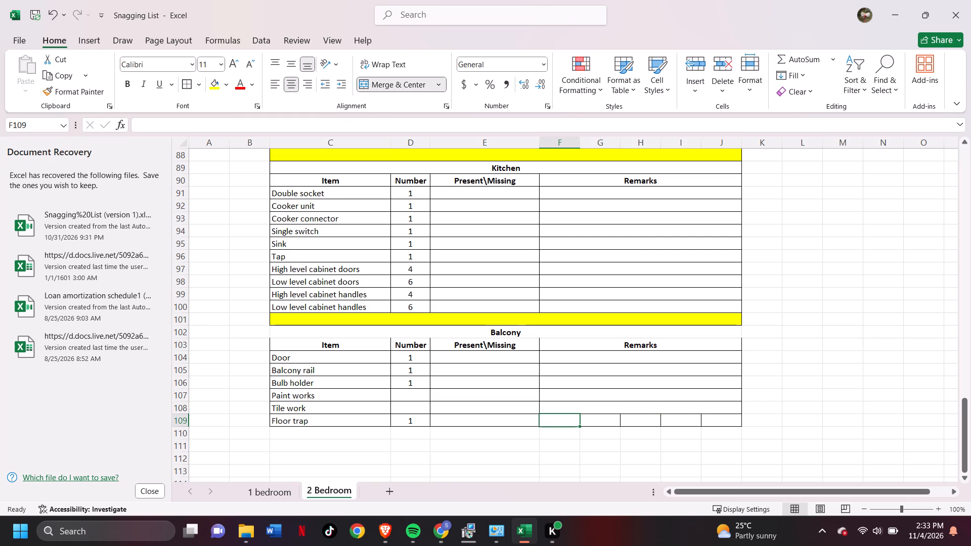
left_click_drag(566, 419, 731, 413)
left_click(731, 413)
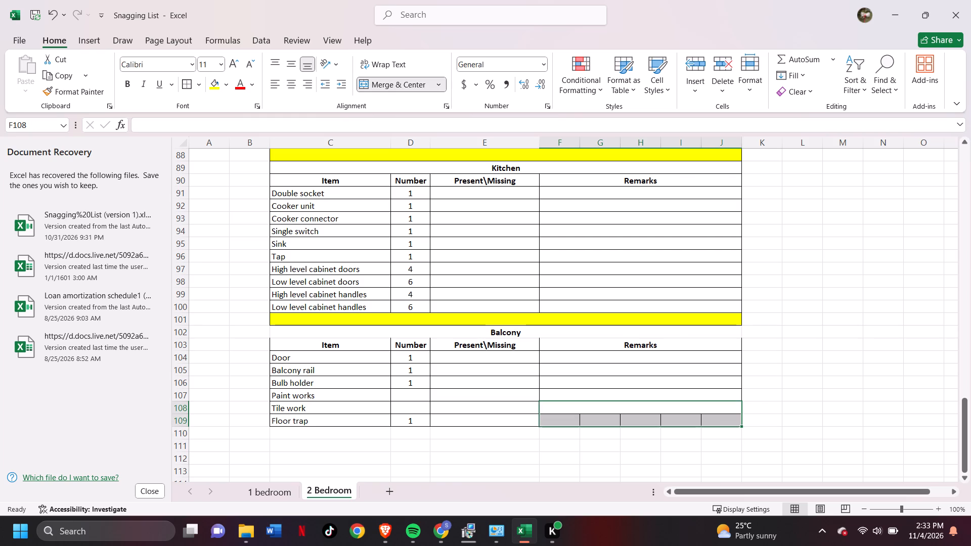
left_click(731, 417)
left_click_drag(739, 447, 729, 416)
left_click(729, 416)
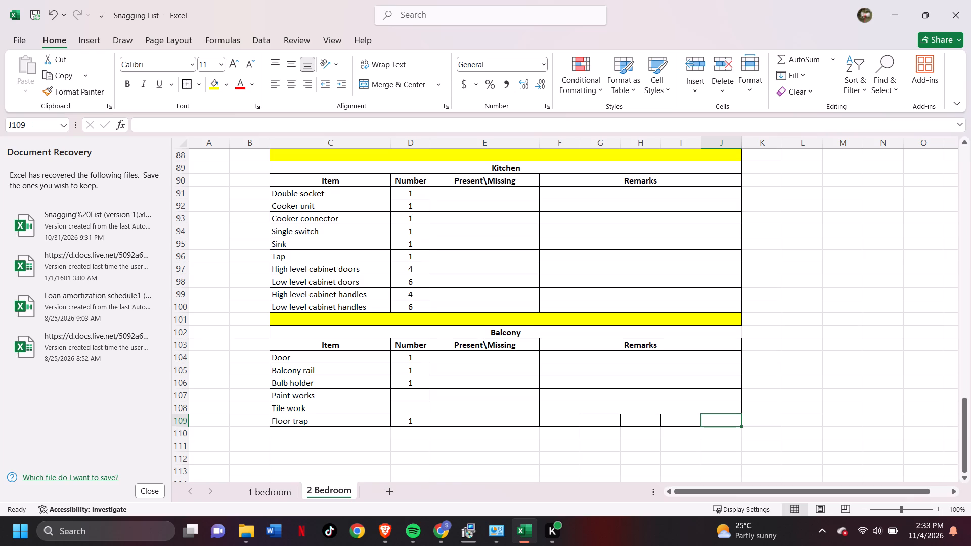
left_click_drag(564, 424, 707, 420)
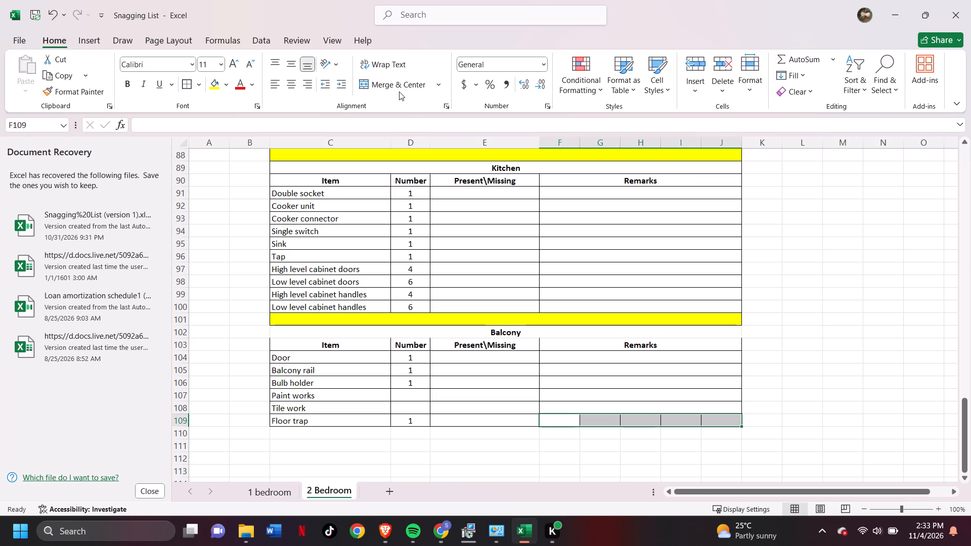
left_click(398, 89)
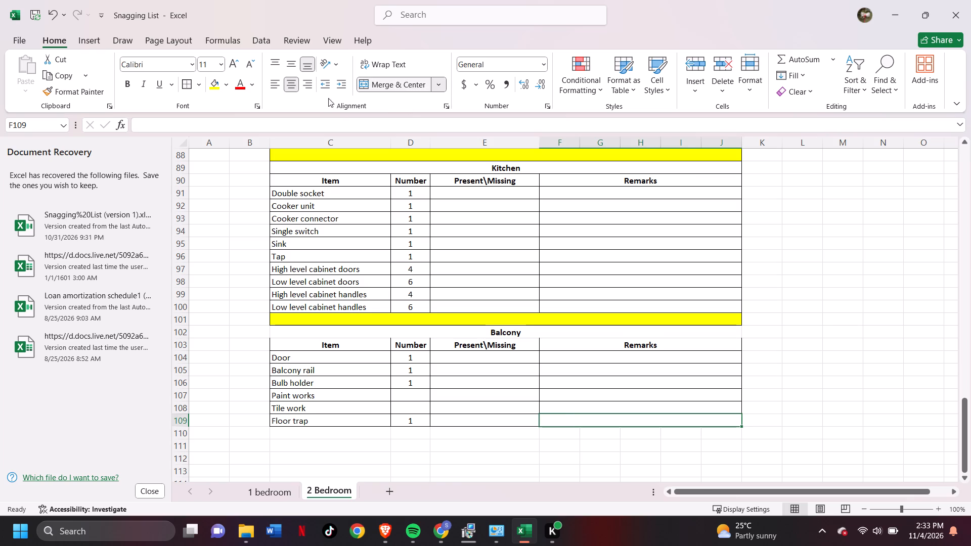
left_click(273, 82)
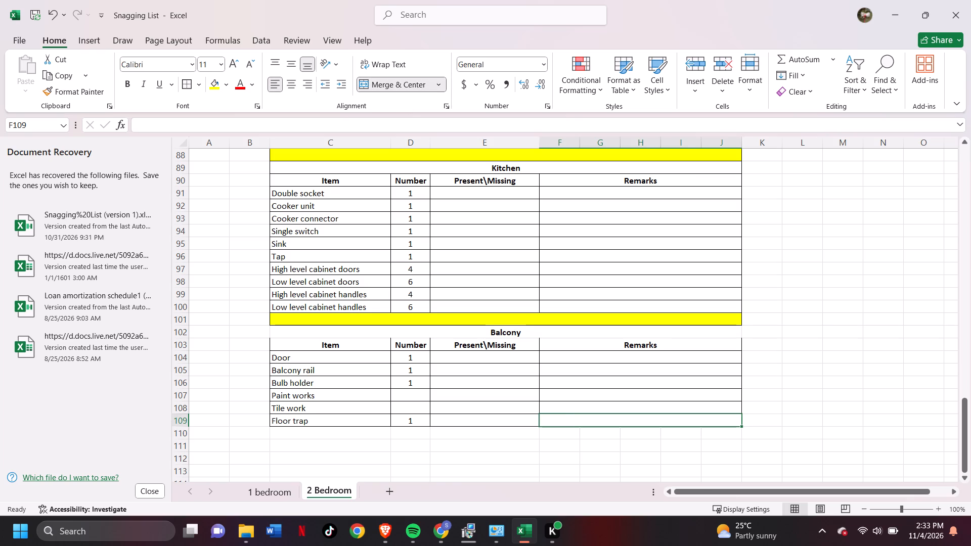
Apply borders to the Balcony column-header row C103:J103 and to the merged Balcony title cell in row 102.
left_click(458, 332)
left_click(331, 342)
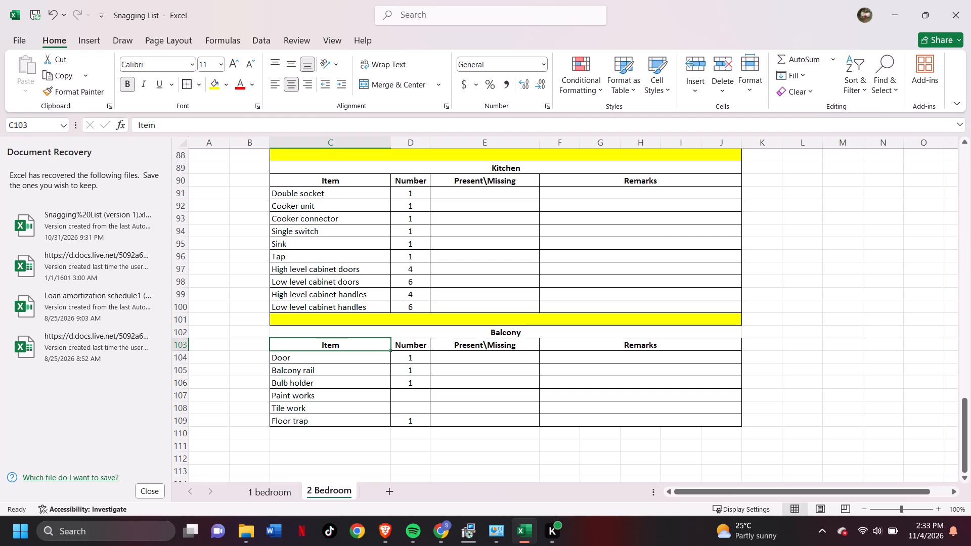
left_click_drag(331, 342, 673, 350)
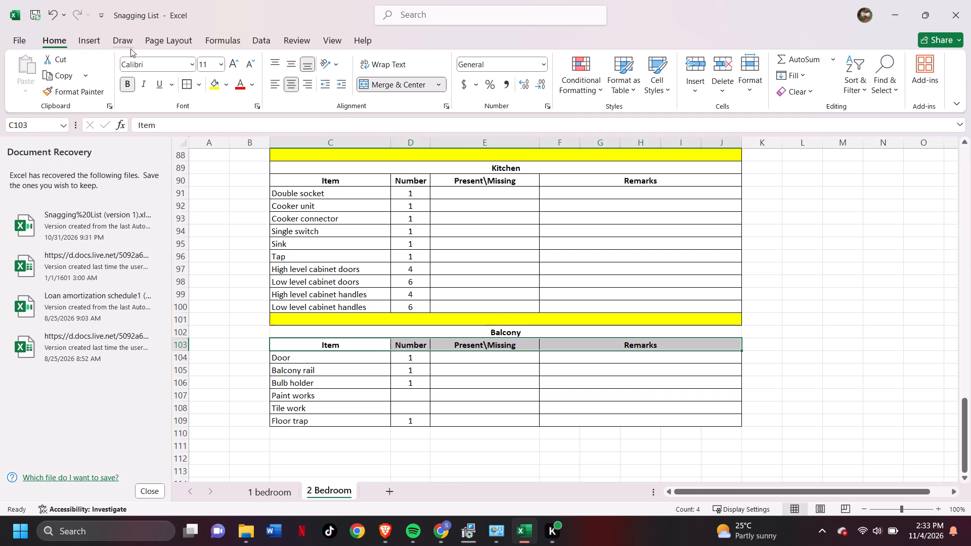
left_click(188, 87)
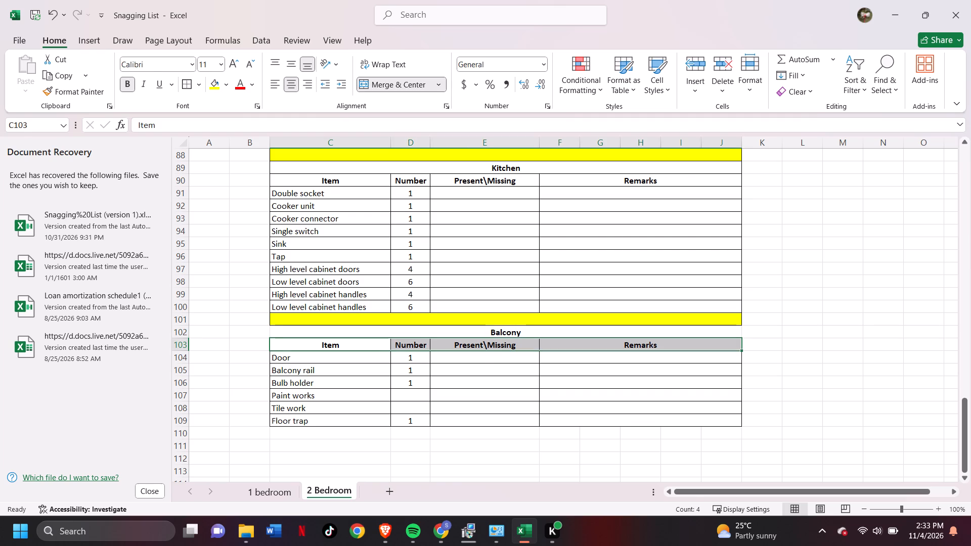
left_click(802, 390)
left_click(563, 336)
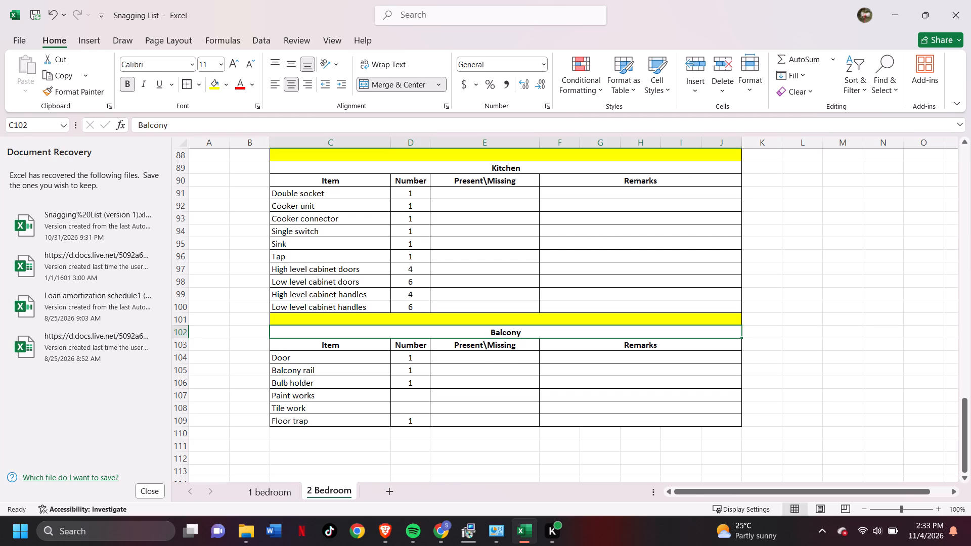
left_click(192, 91)
left_click(800, 315)
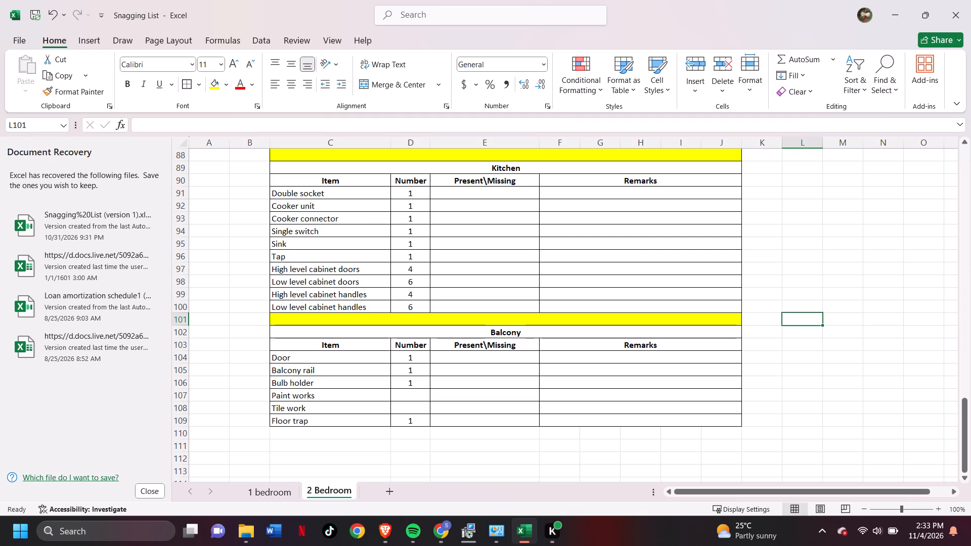
Left-align the merged Remarks cells of the Balcony's Bulb holder, Door, Paint works and Tile work rows, checking each Remarks cell's alignment.
left_click(634, 294)
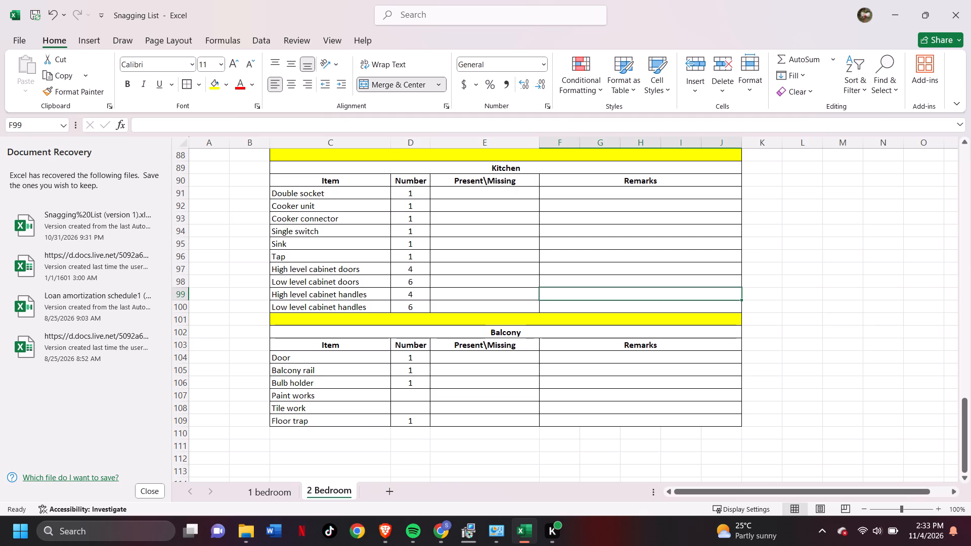
left_click(634, 380)
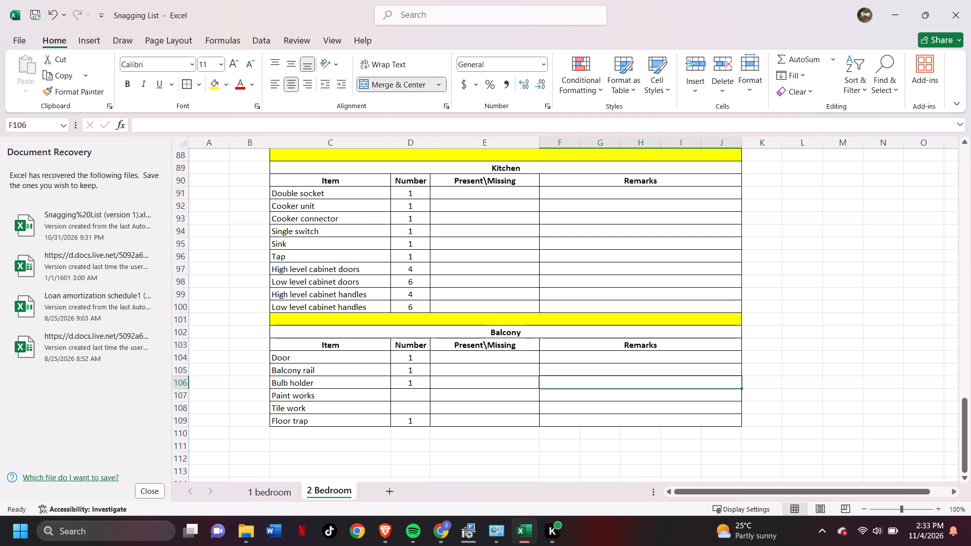
left_click(273, 83)
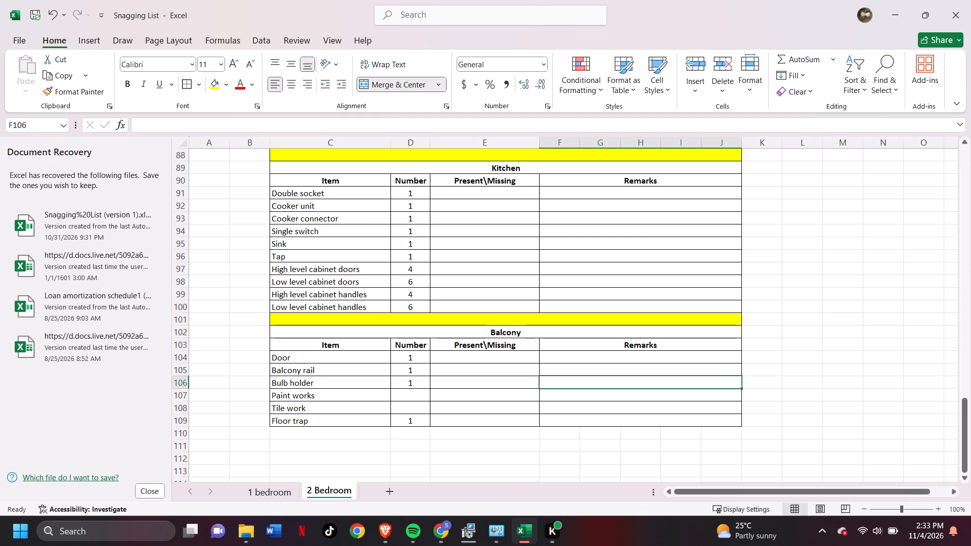
left_click(571, 370)
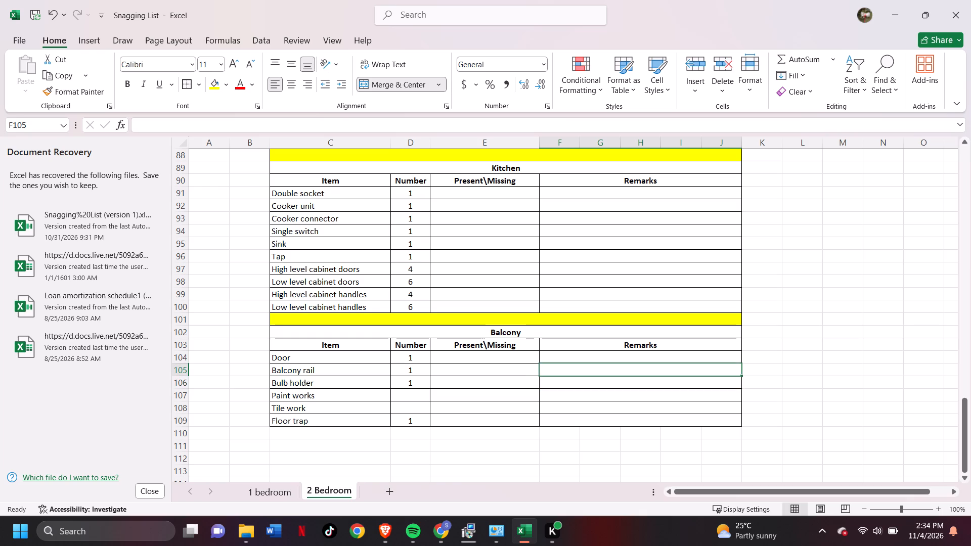
left_click(581, 354)
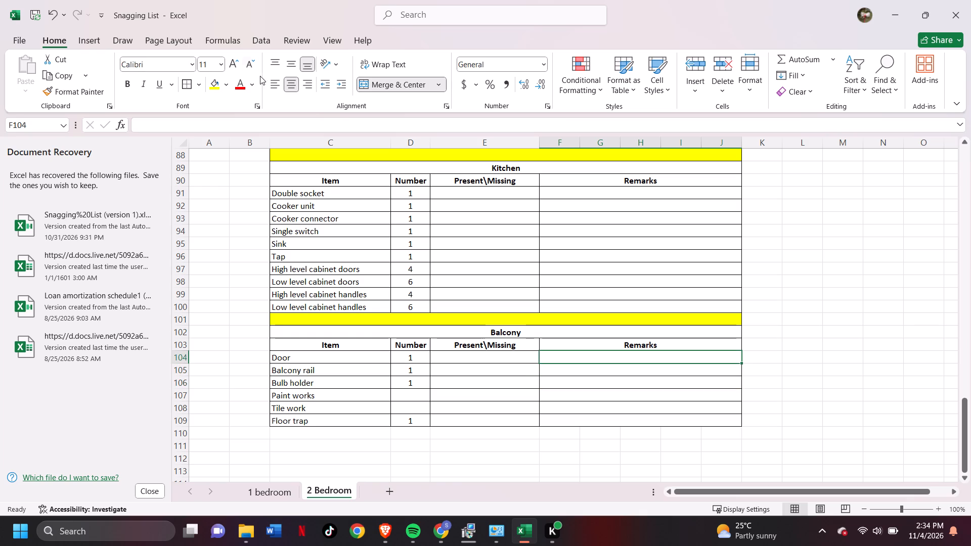
left_click(277, 82)
left_click(554, 396)
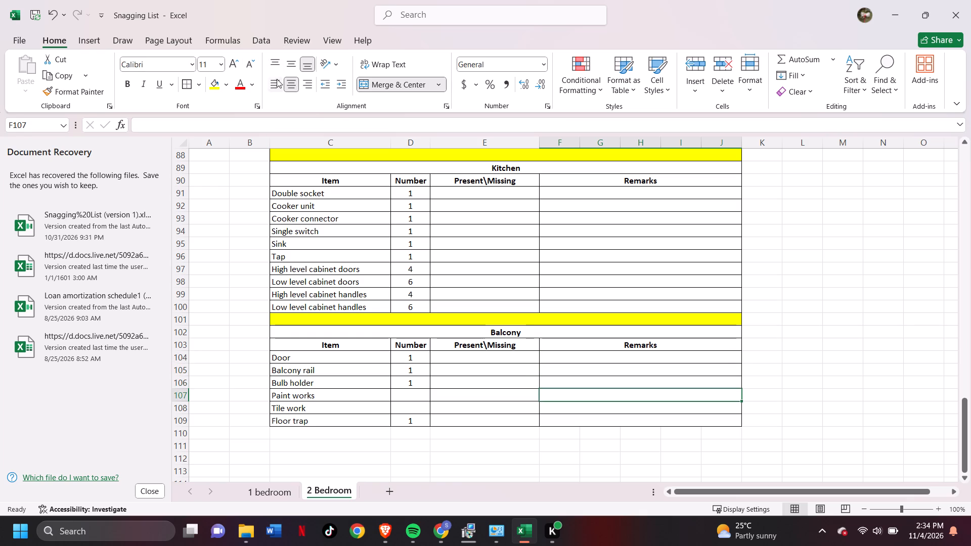
left_click(277, 80)
left_click(565, 406)
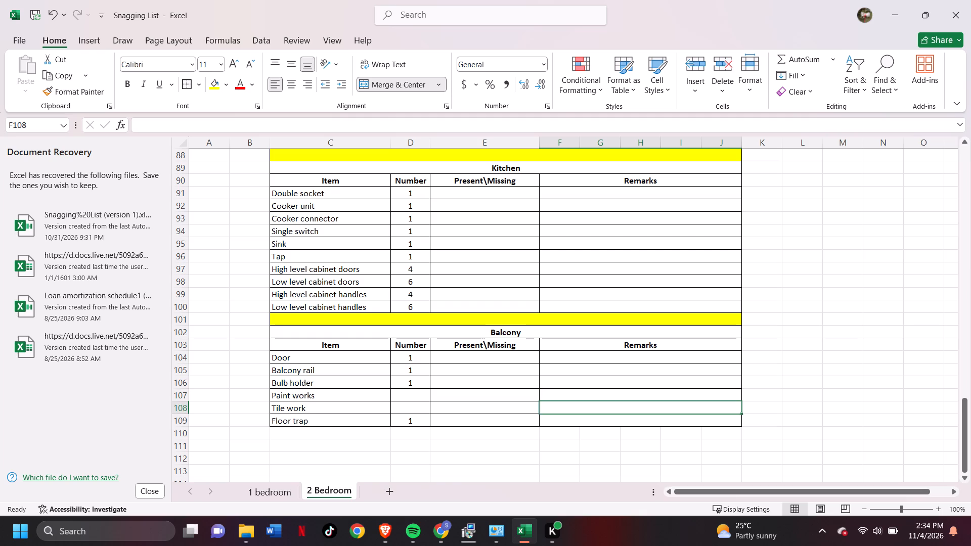
left_click(281, 86)
left_click(557, 422)
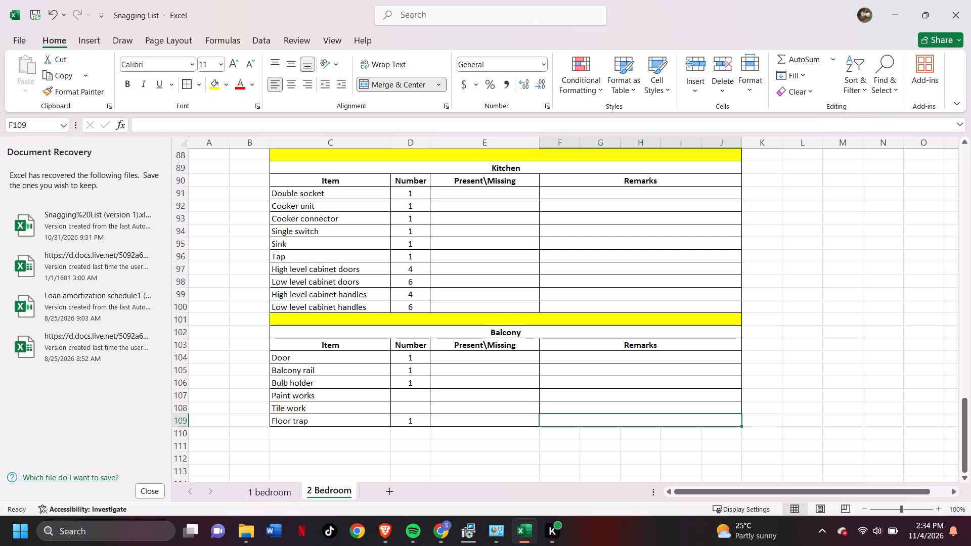
left_click(573, 405)
left_click(572, 397)
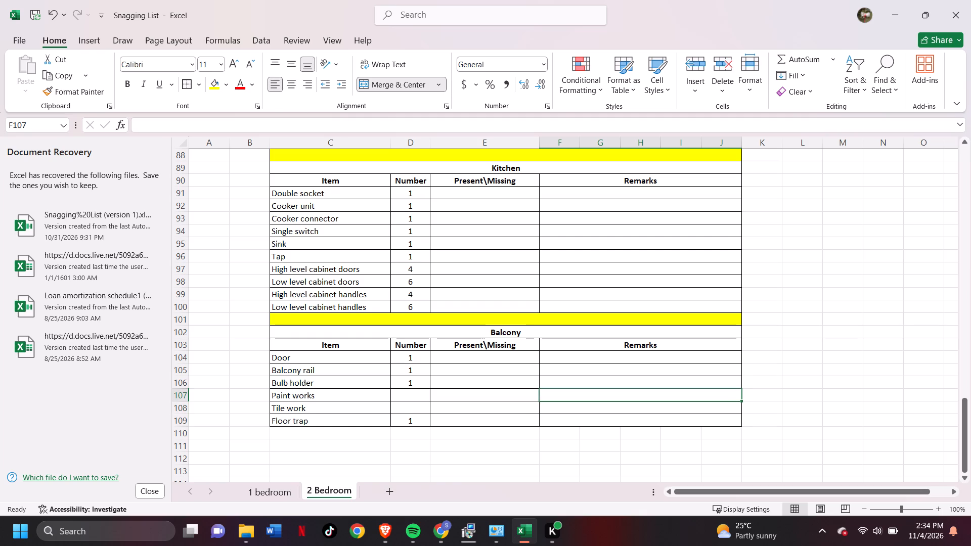
left_click(570, 382)
left_click_drag(568, 366, 568, 359)
left_click(568, 359)
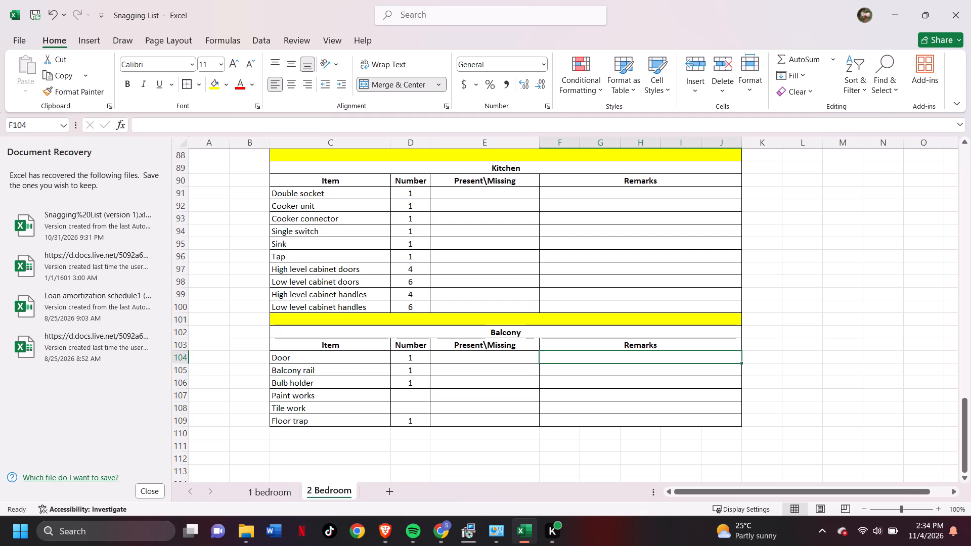
Save the Snagging List workbook.
left_click(38, 11)
Copy the entire 2 Bedroom checklist, range C4:J109, from the Type row through the Balcony's Floor trap row.
scroll(510, 274, "up", 3)
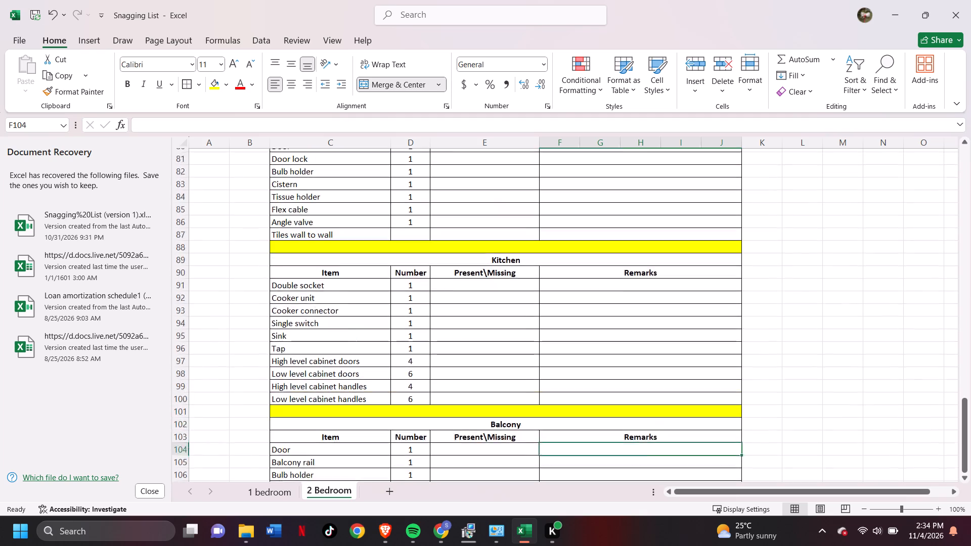
scroll(510, 274, "up", 2)
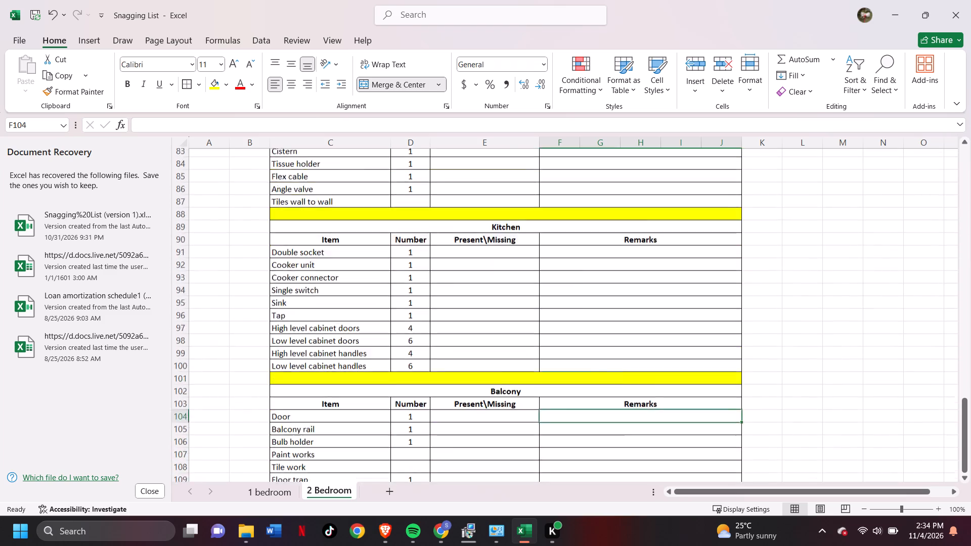
scroll(510, 274, "up", 7)
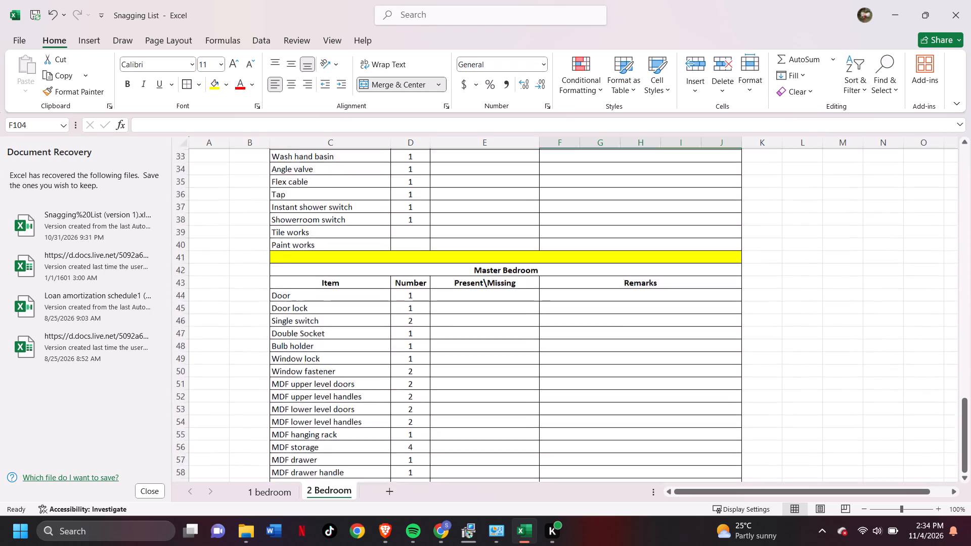
scroll(510, 274, "up", 7)
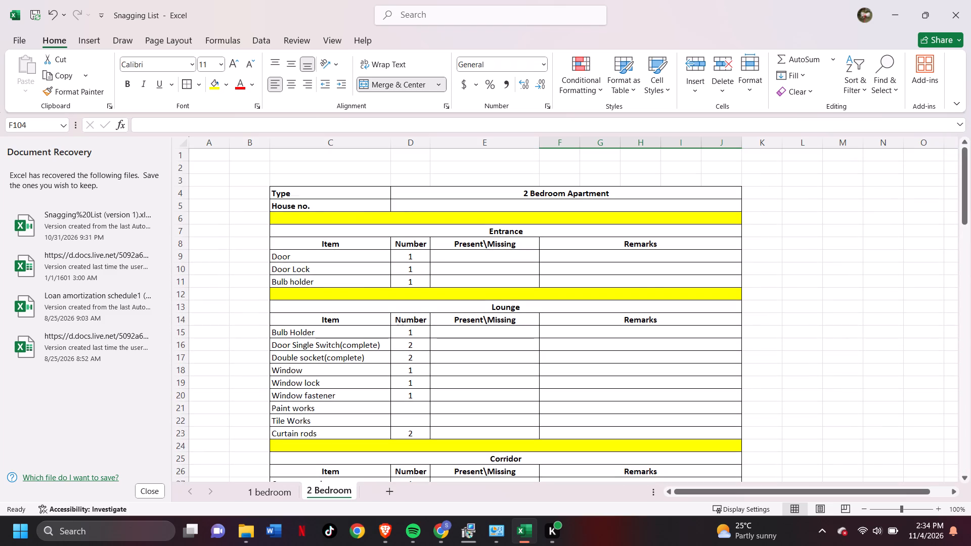
left_click_drag(294, 193, 671, 309)
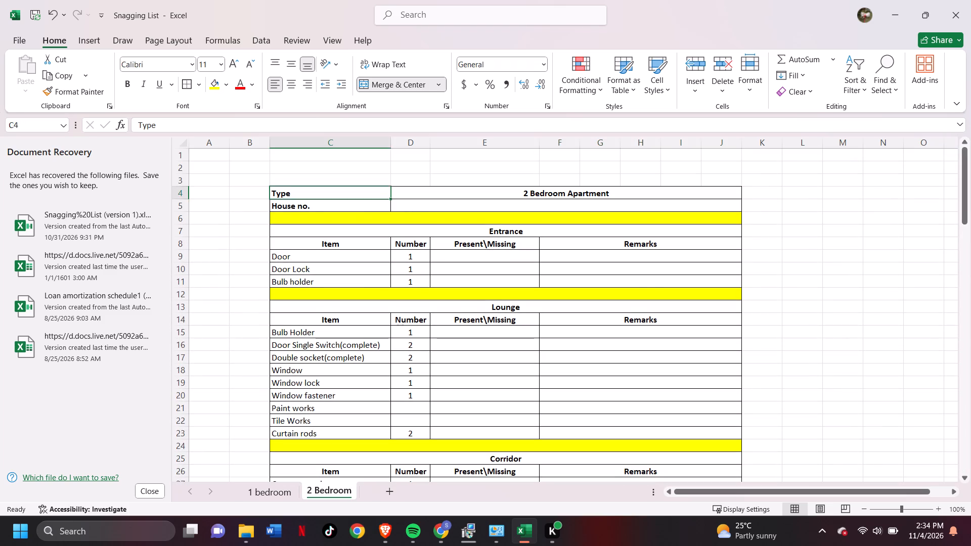
left_click_drag(671, 309, 720, 462)
left_click(850, 419)
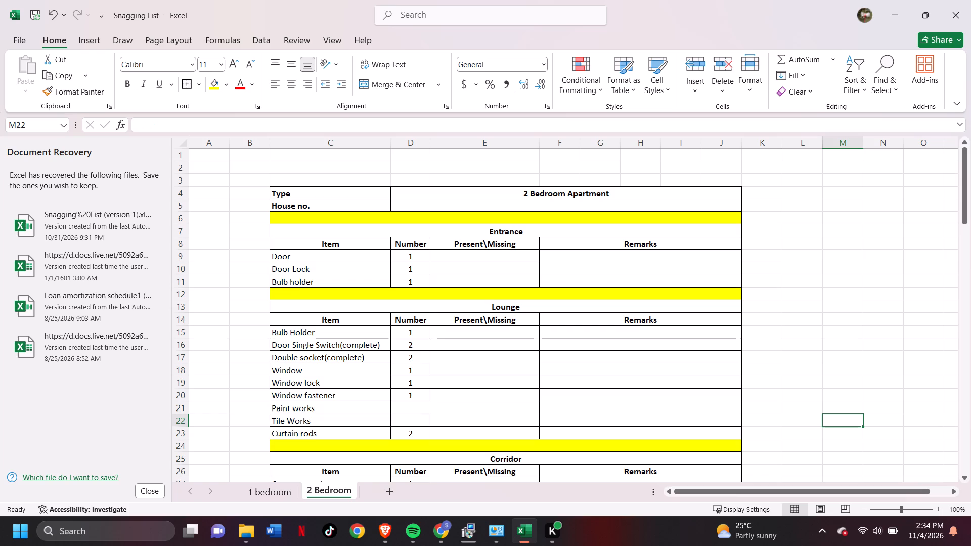
left_click_drag(316, 193, 621, 387)
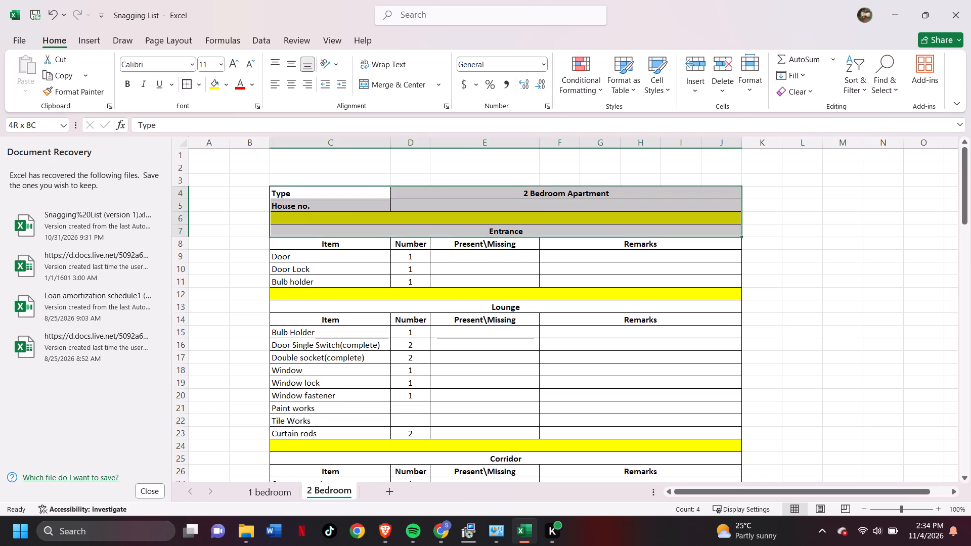
left_click_drag(621, 387, 614, 545)
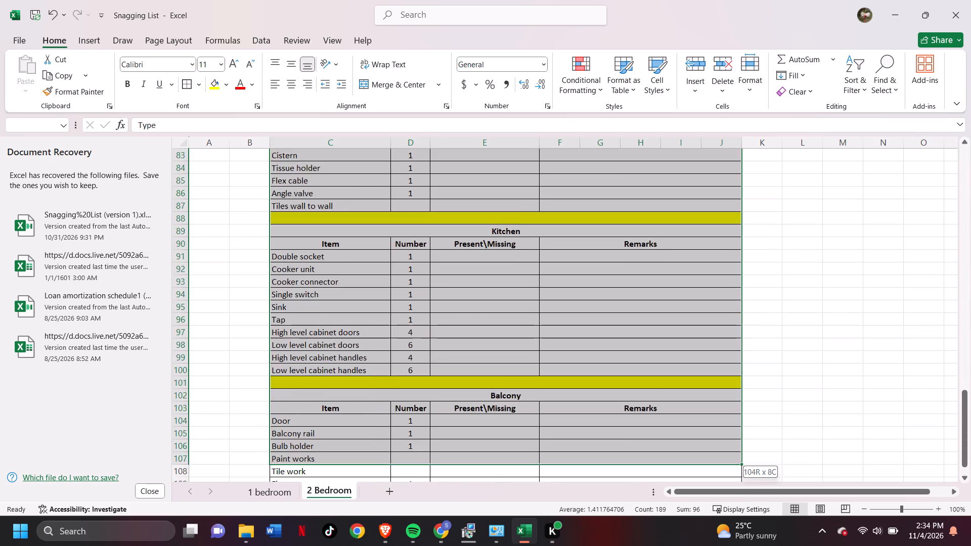
left_click_drag(614, 545, 635, 394)
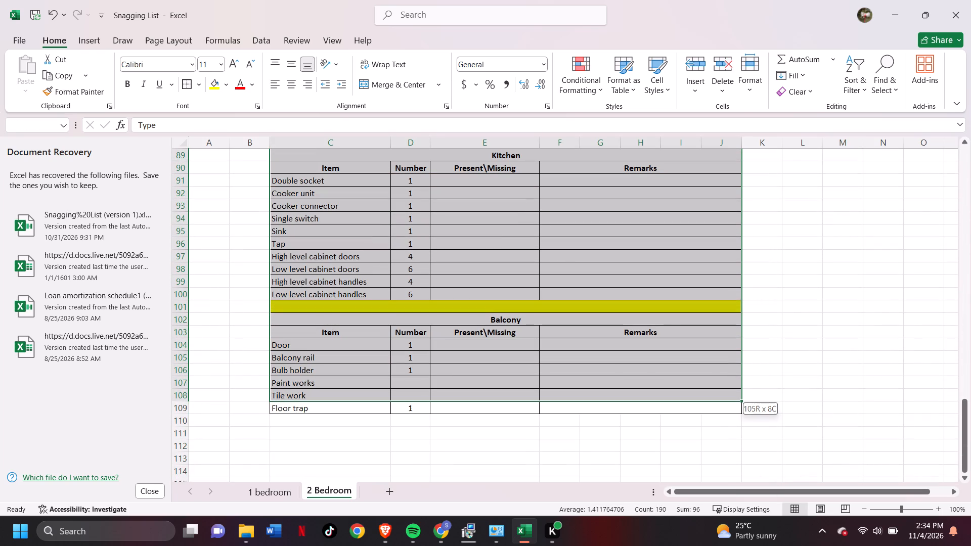
left_click_drag(635, 394, 633, 405)
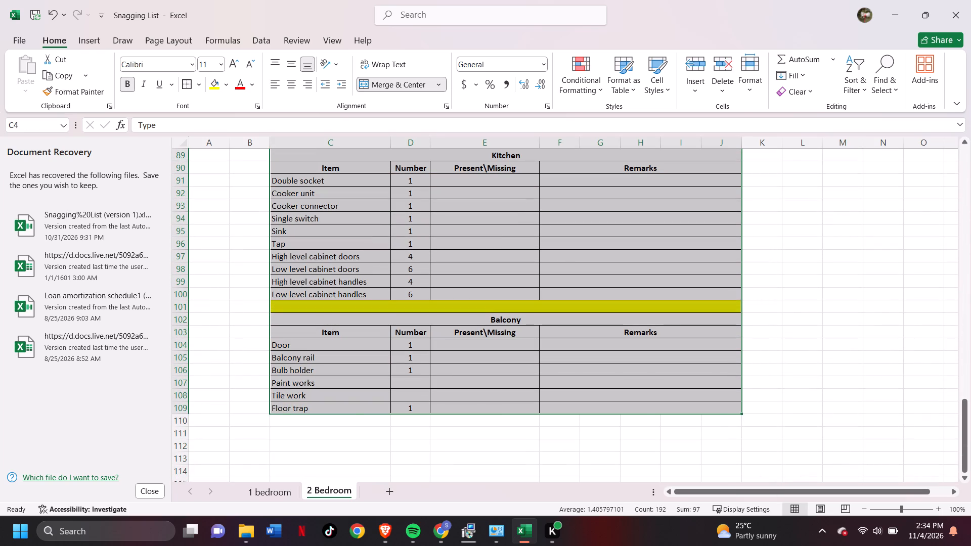
key("ctrl+c")
Paste the copied checklist into the 1 bedroom sheet, starting at cell C3.
left_click(243, 486)
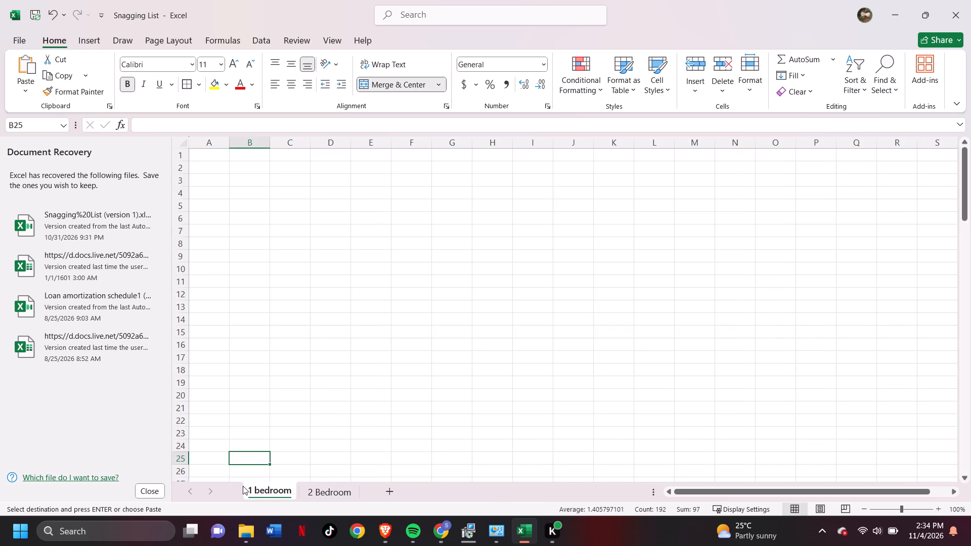
left_click(288, 185)
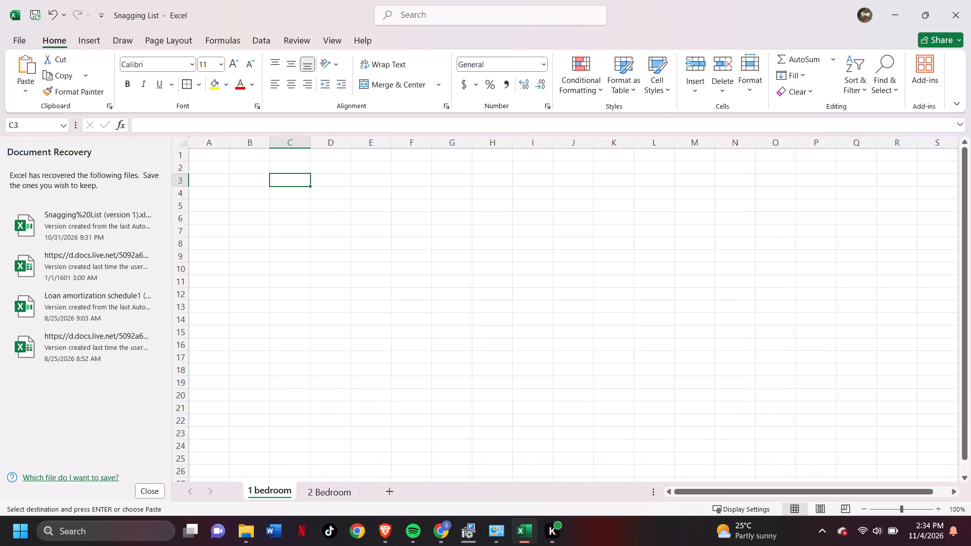
key("ctrl+v")
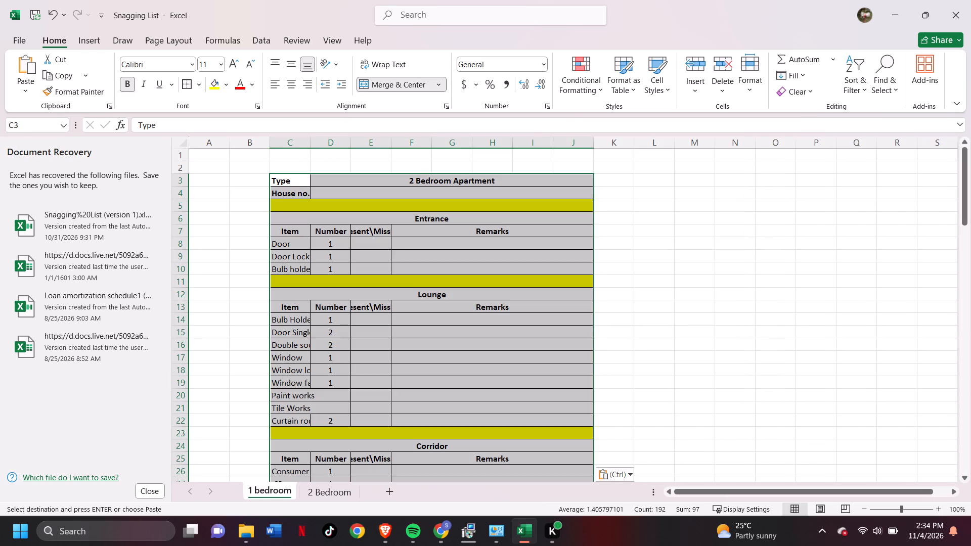
left_click(709, 287)
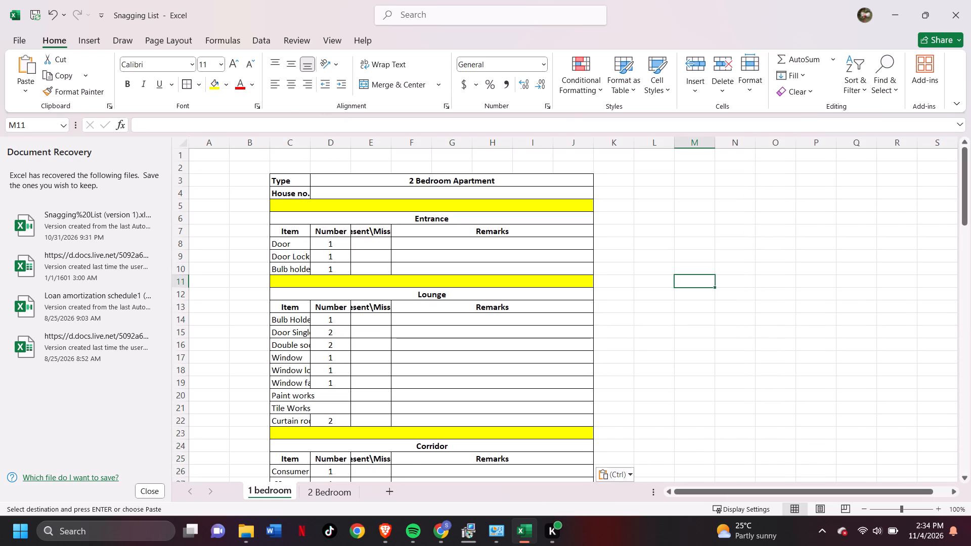
Widen columns E and C on the 1 bedroom sheet so the Present\Missing headers and the longest item names fit.
left_click_drag(391, 148, 435, 151)
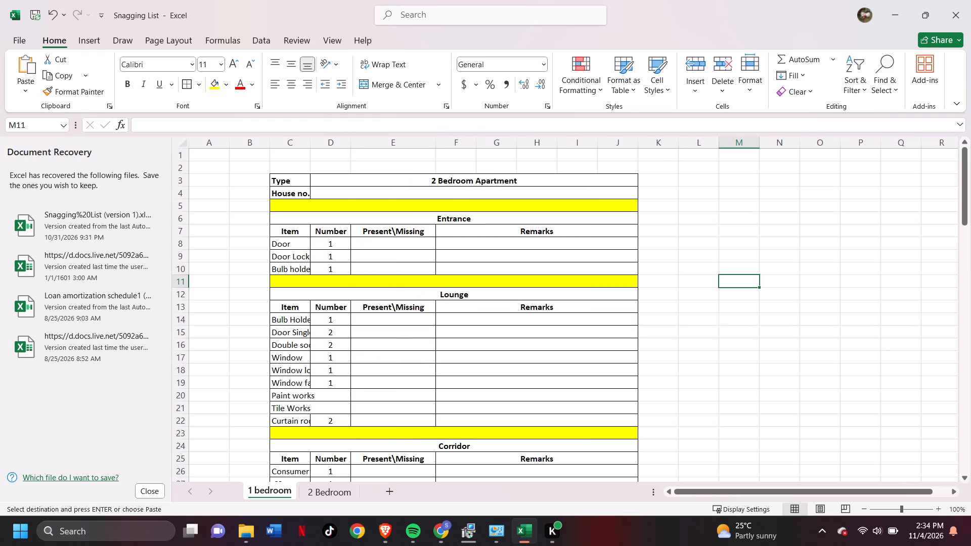
left_click_drag(312, 147, 359, 146)
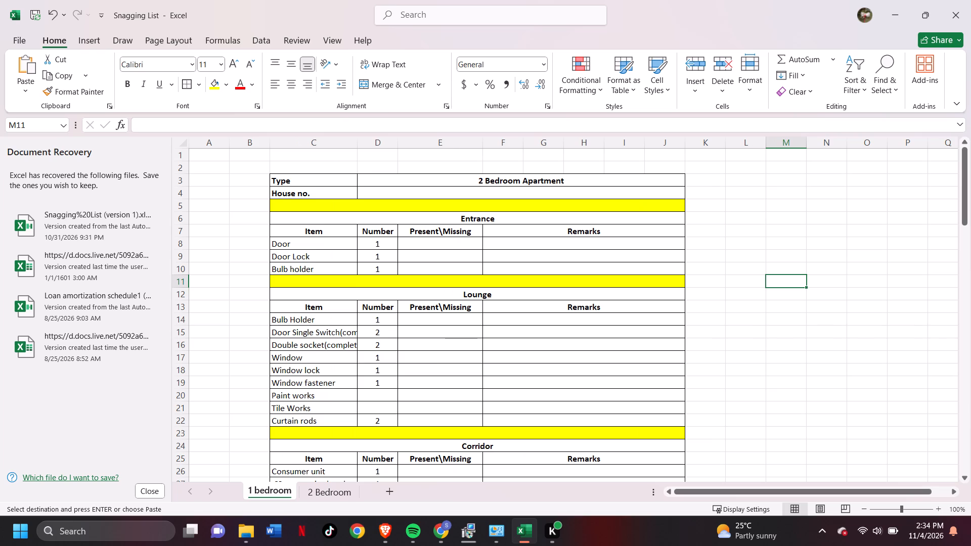
left_click_drag(359, 146, 377, 146)
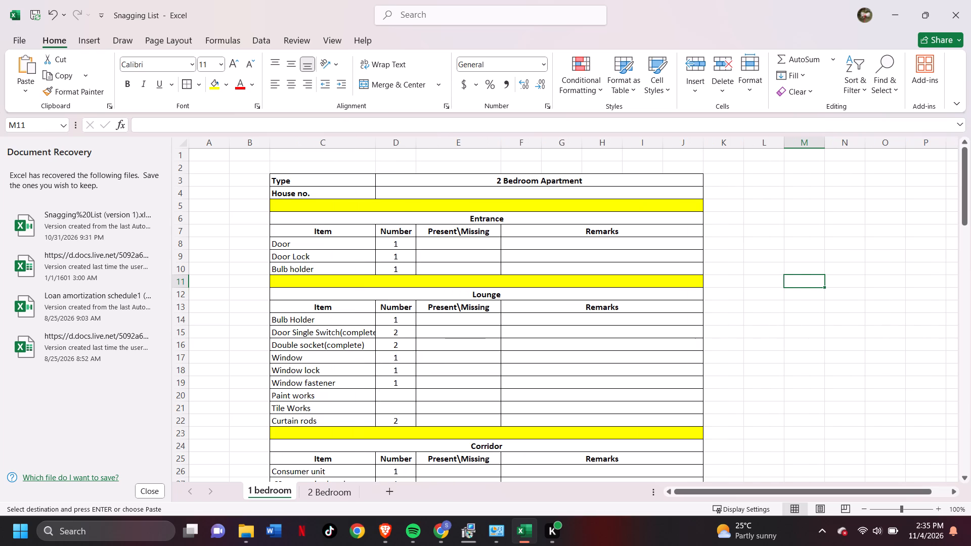
left_click_drag(377, 146, 387, 142)
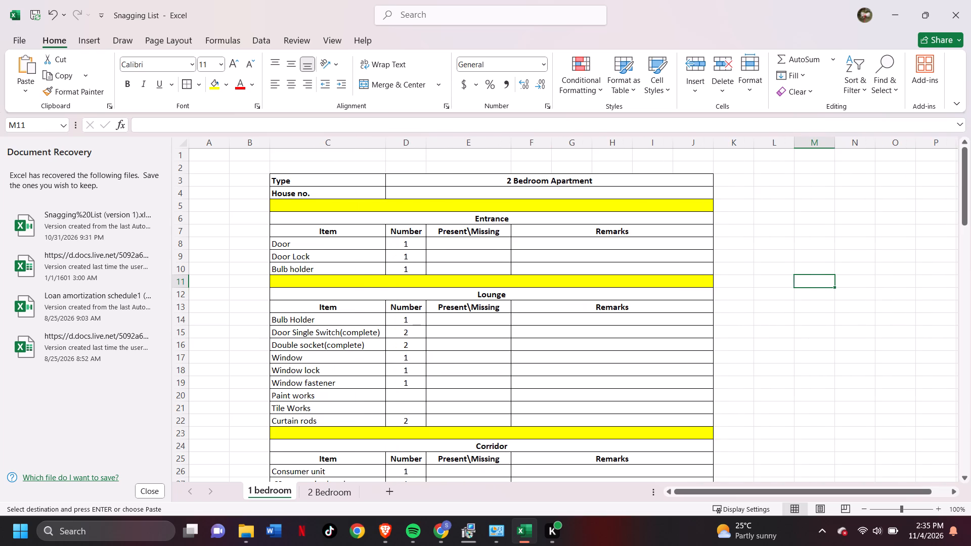
left_click_drag(513, 144, 532, 144)
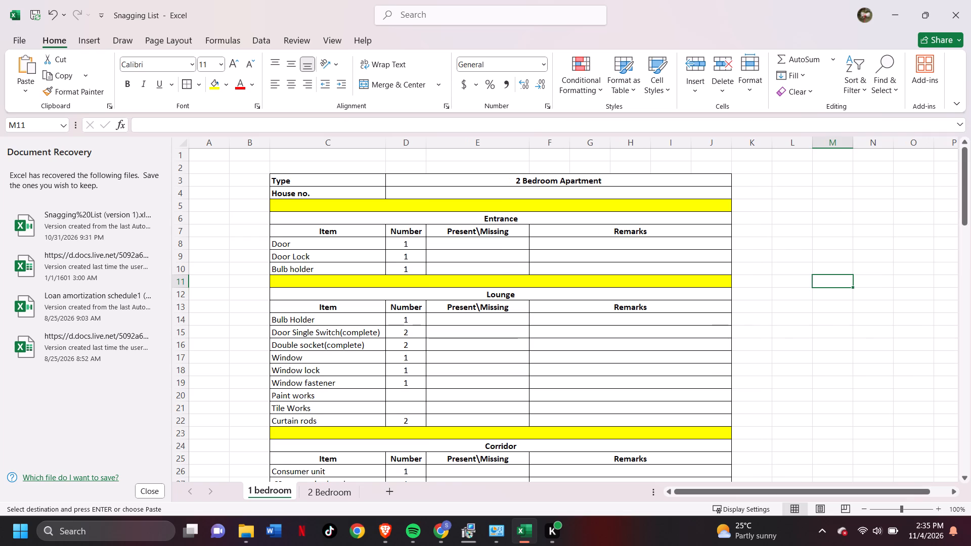
Shorten the Master Bedroom section title in row 41 of the 1 bedroom sheet to Bedroom.
scroll(533, 289, "down", 4)
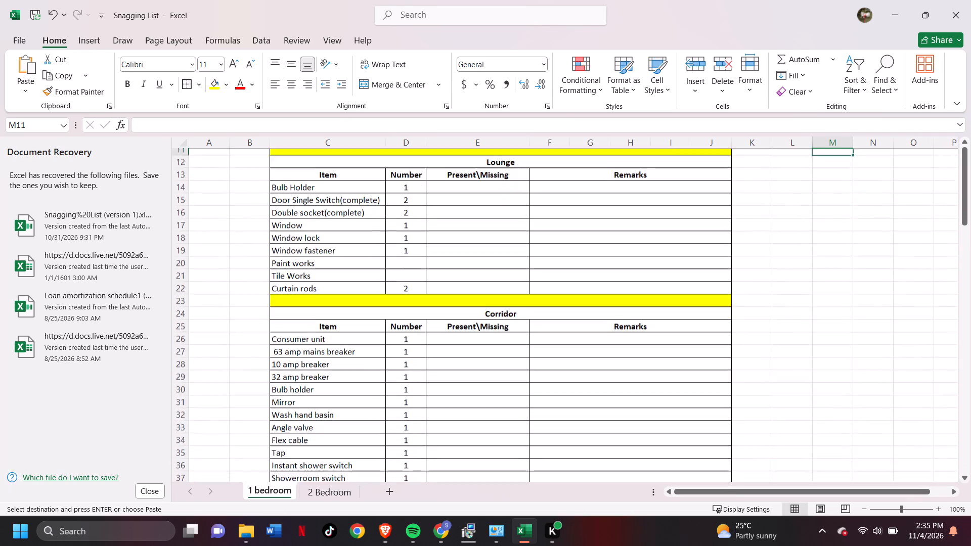
scroll(533, 289, "down", 3)
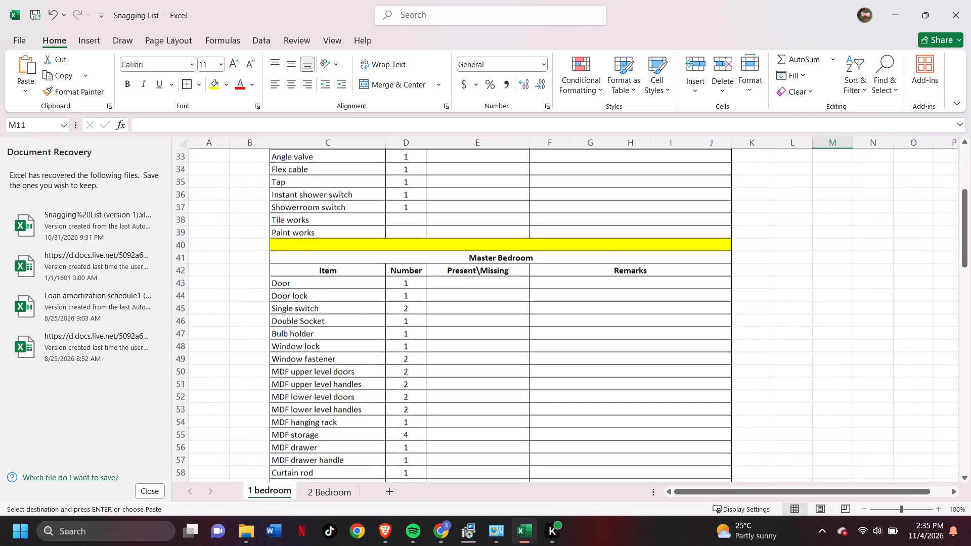
double_click(476, 259)
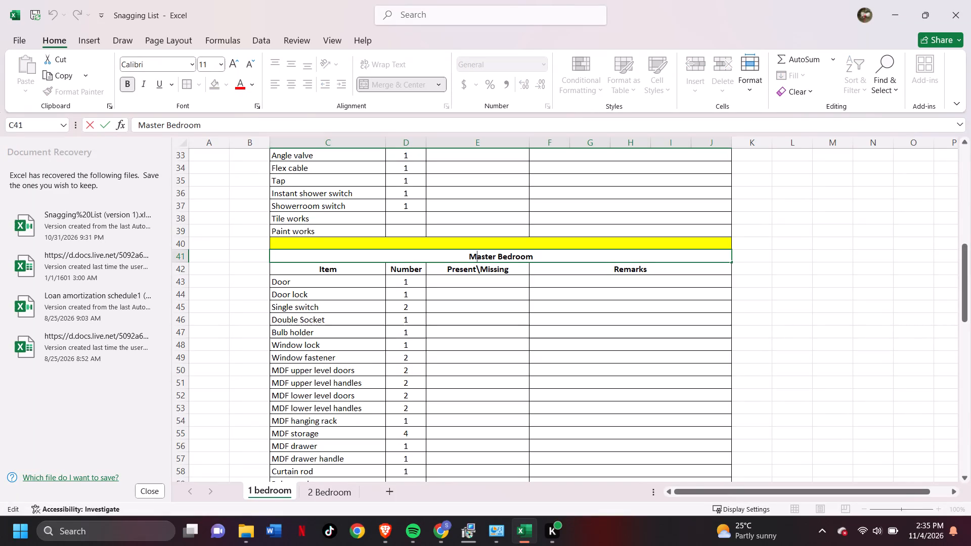
left_click(496, 256)
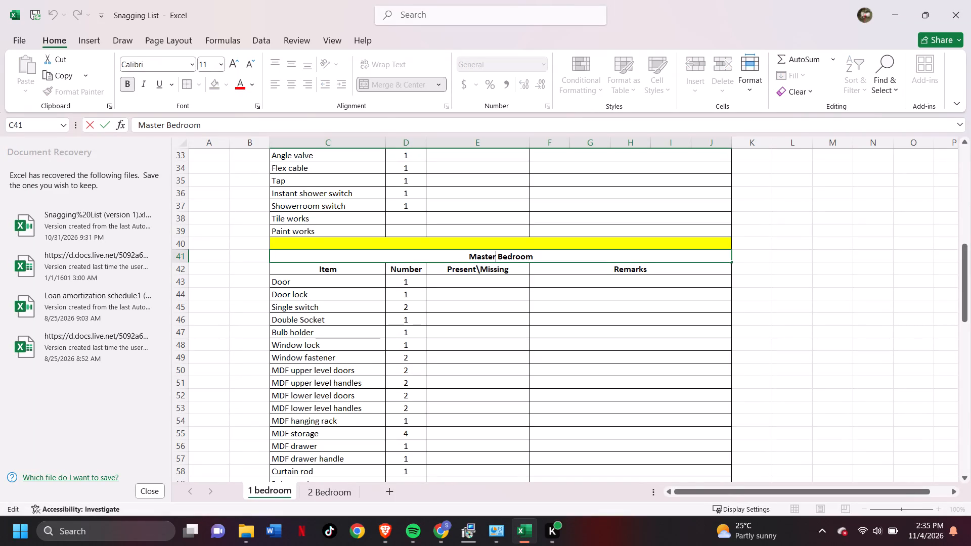
key("BackSpace")
key("BackSpace")
key("BackSpace")
key("BackSpace")
key("BackSpace")
key("BackSpace")
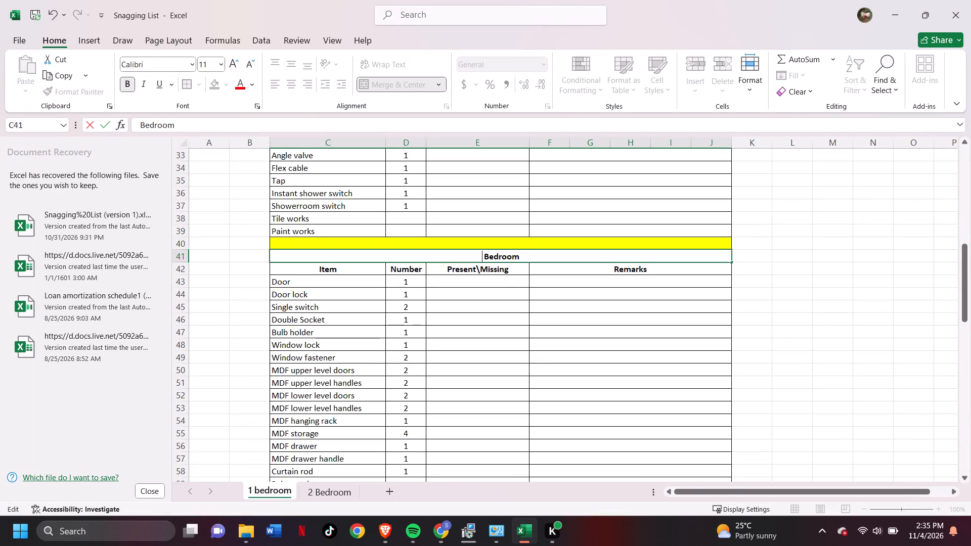
key("BackSpace")
left_click(585, 345)
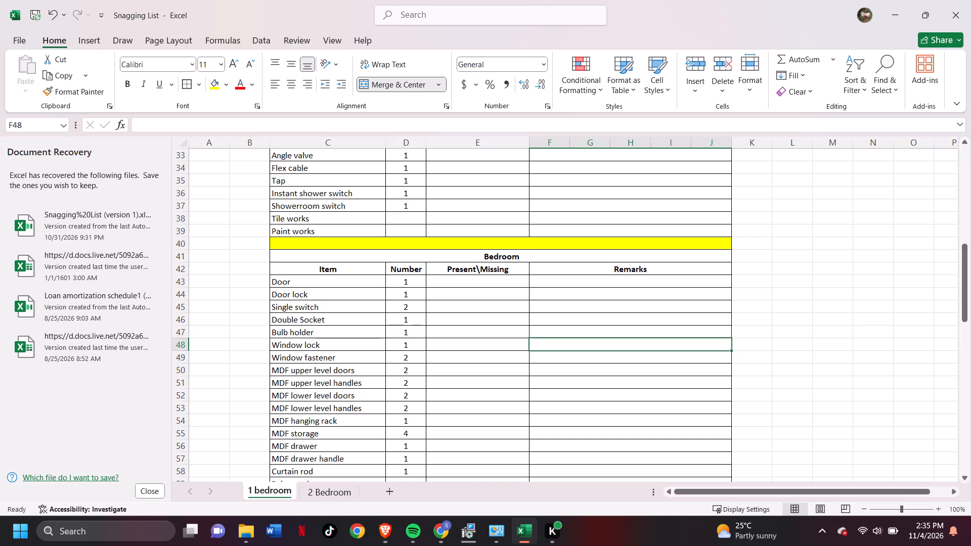
left_click(521, 258)
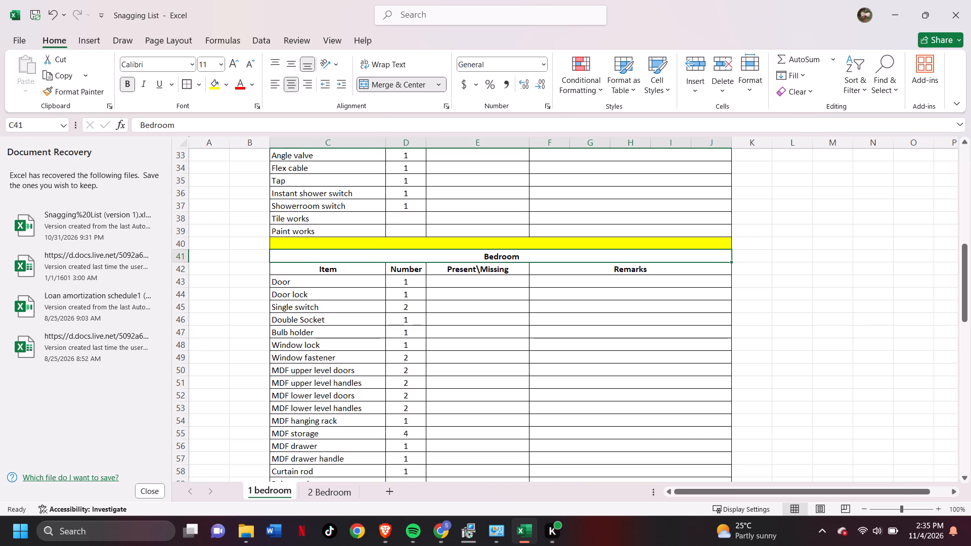
Review the remaining sections of the 1 bedroom checklist, from the Bedroom items down to the end of the Balcony table.
scroll(590, 367, "down", 1)
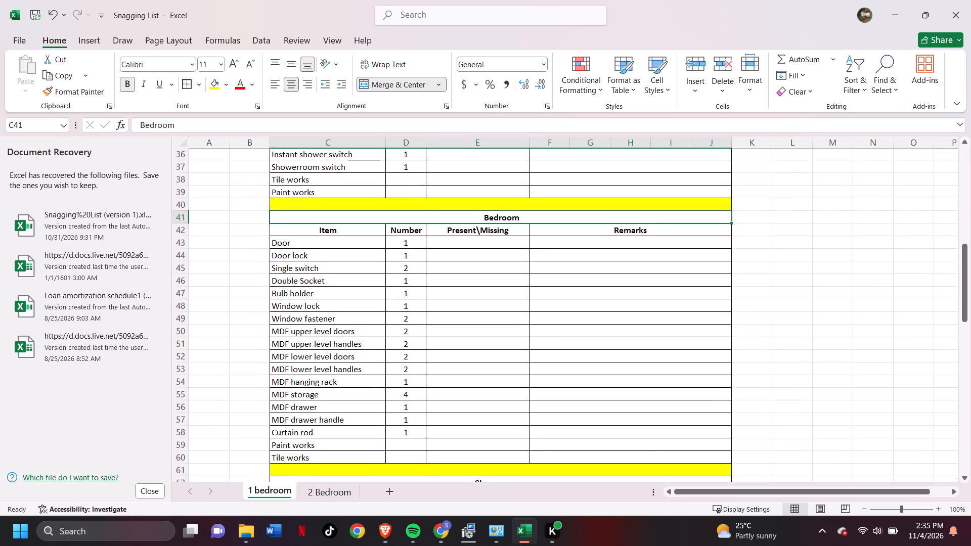
scroll(590, 367, "down", 4)
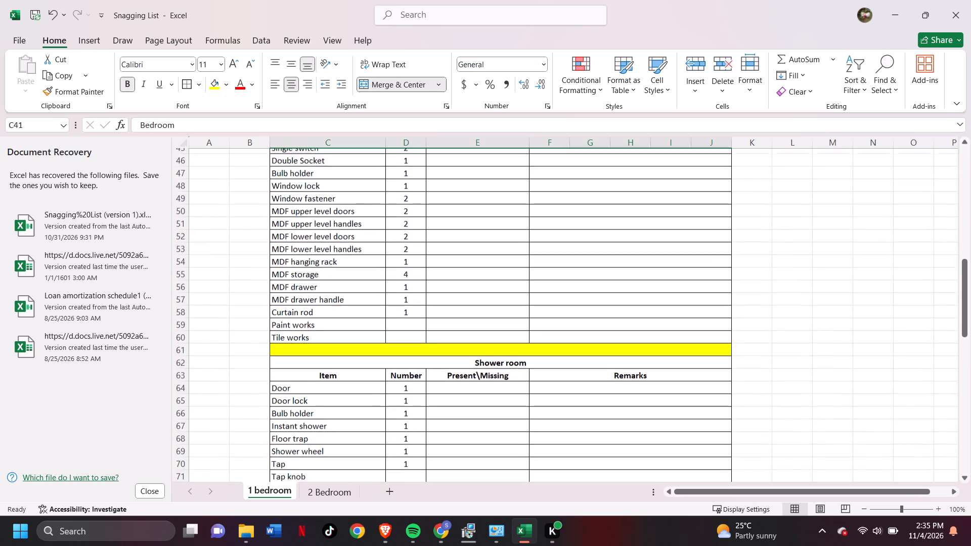
scroll(590, 367, "down", 3)
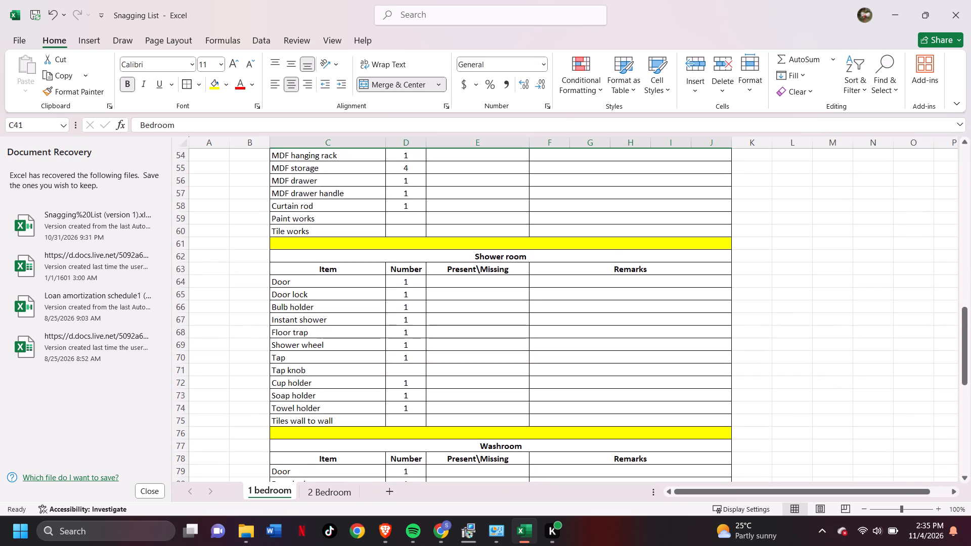
scroll(590, 367, "down", 2)
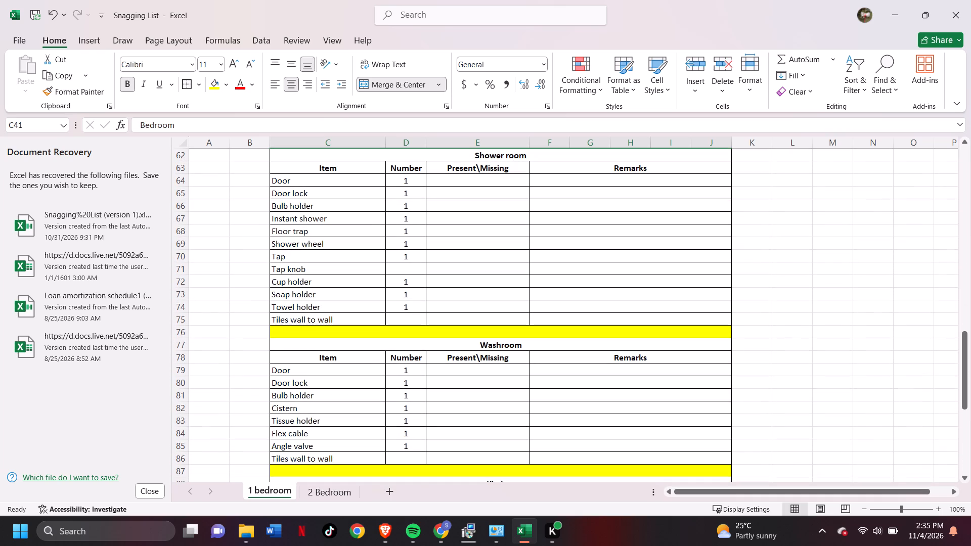
scroll(590, 367, "down", 4)
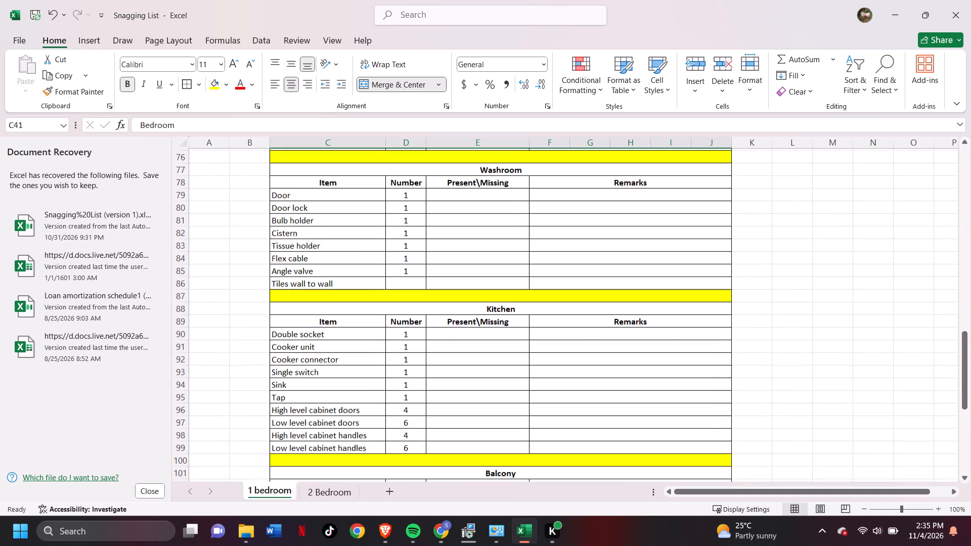
scroll(590, 367, "down", 2)
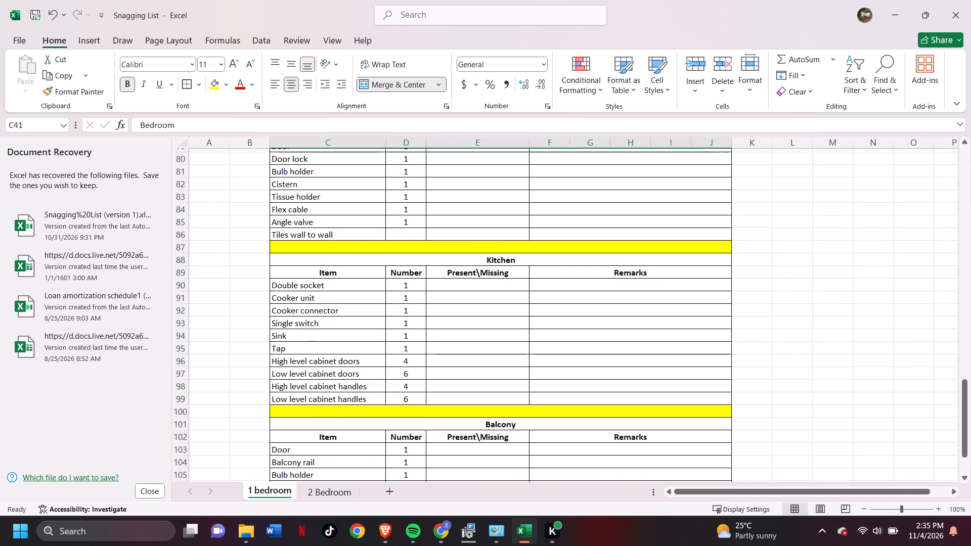
scroll(590, 367, "down", 1)
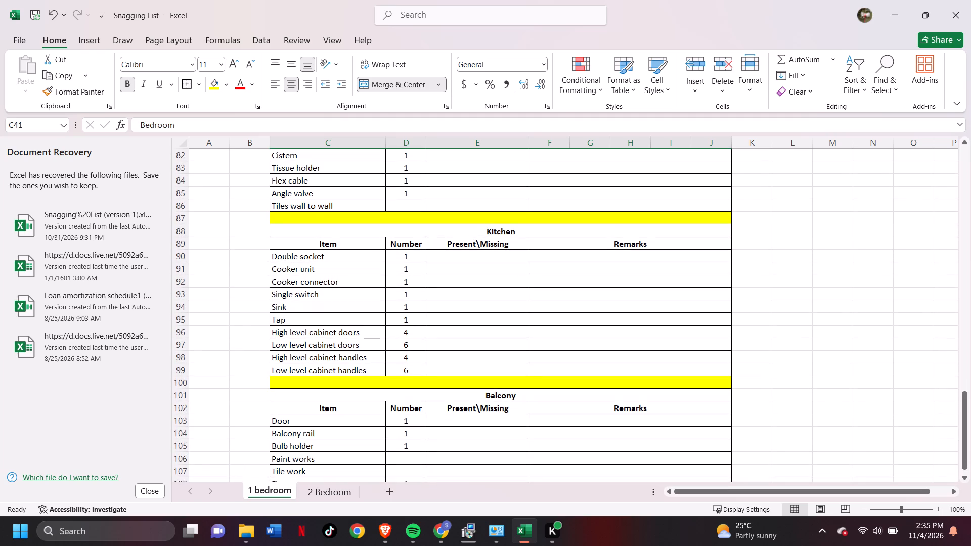
scroll(592, 350, "down", 1)
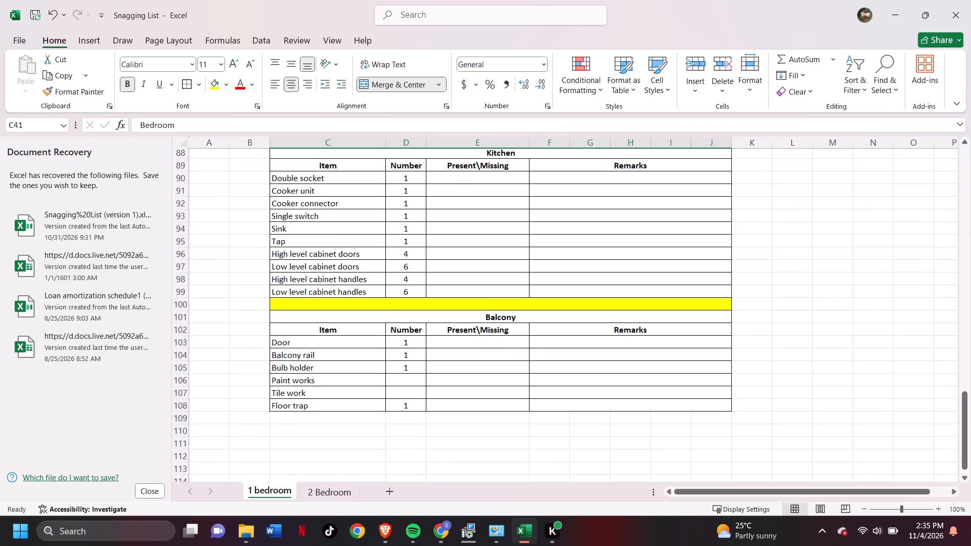
scroll(592, 350, "down", 1)
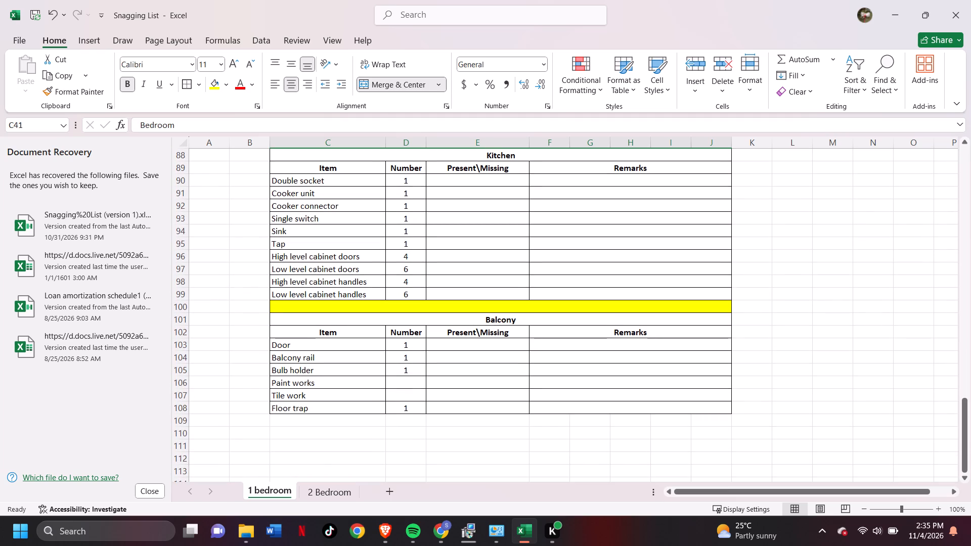
Review the 1 bedroom checklist from the Balcony table back up to the Bedroom section.
scroll(592, 350, "up", 1)
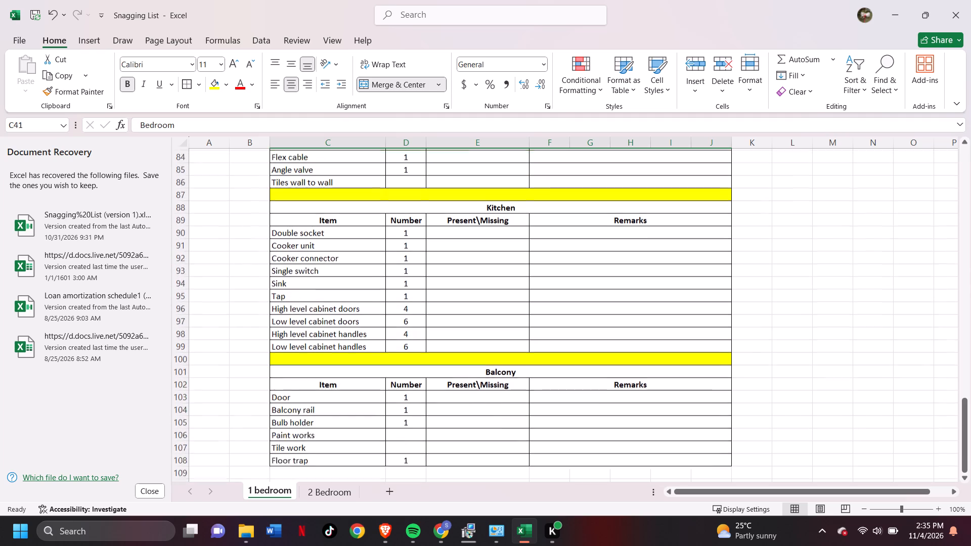
scroll(592, 350, "up", 3)
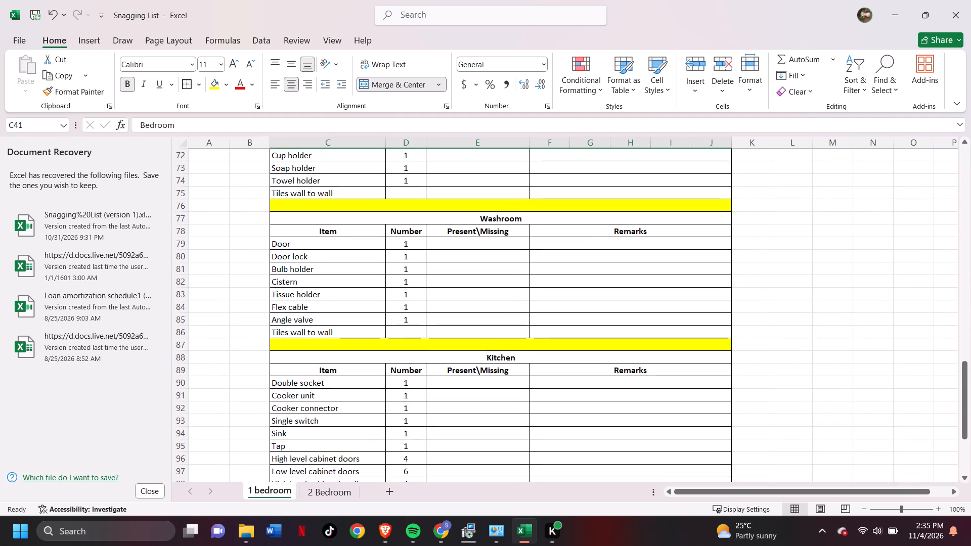
scroll(592, 350, "up", 3)
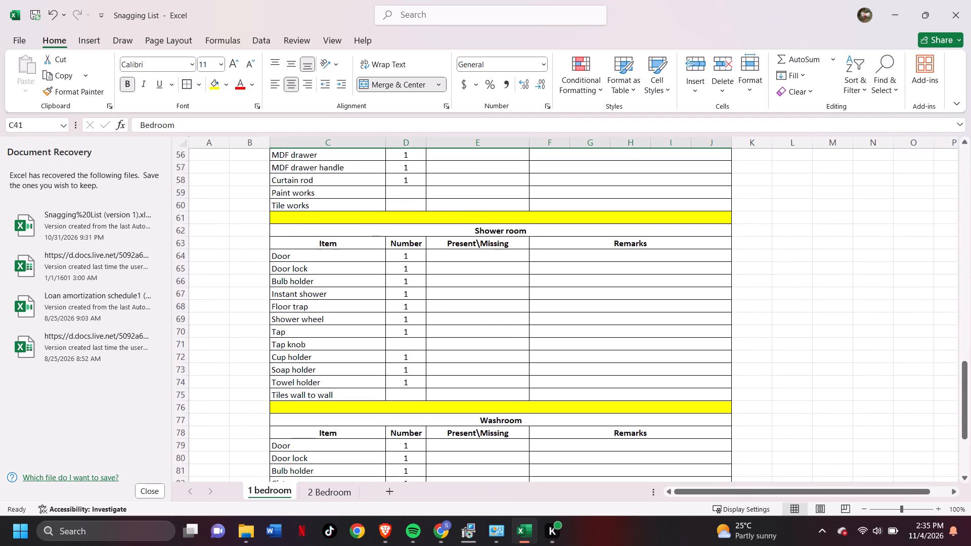
scroll(592, 350, "up", 3)
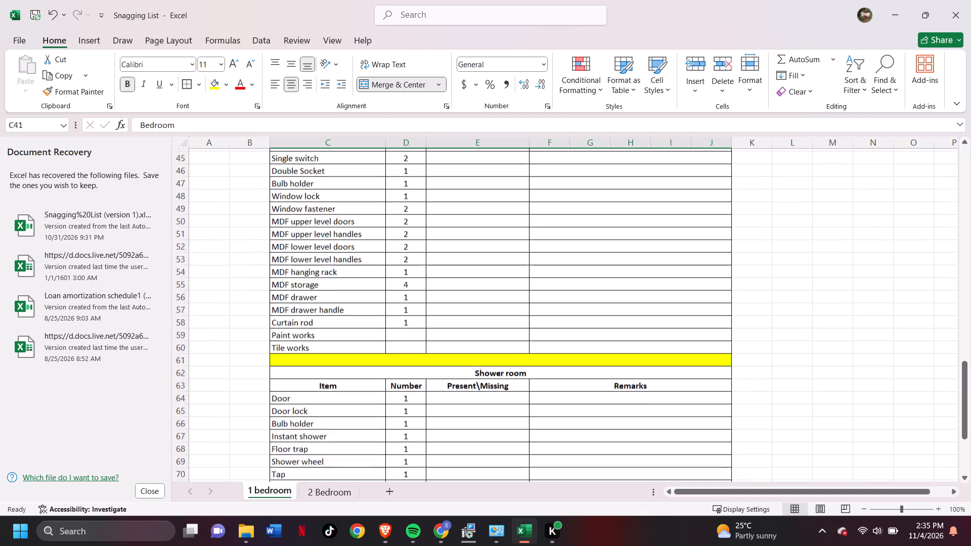
scroll(592, 350, "up", 2)
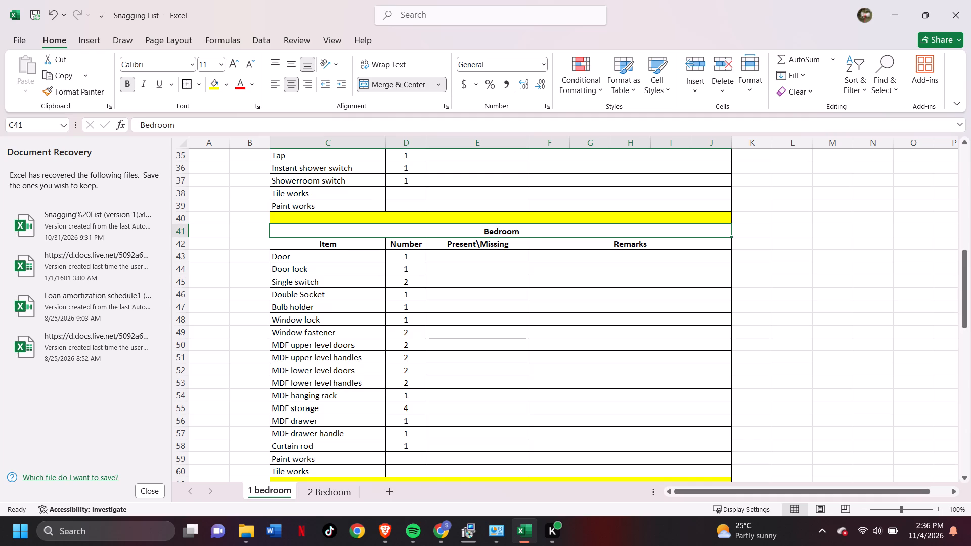
On the 2 Bedroom sheet, set the Master Bedroom numbers for MDF drawer and MDF drawer handle to 2.
left_click(327, 493)
left_click(430, 377)
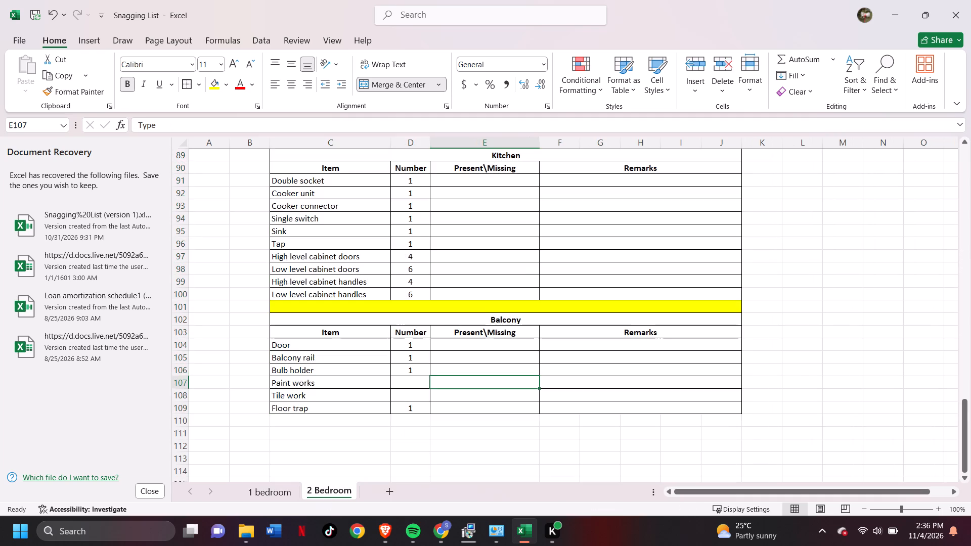
scroll(430, 377, "up", 8)
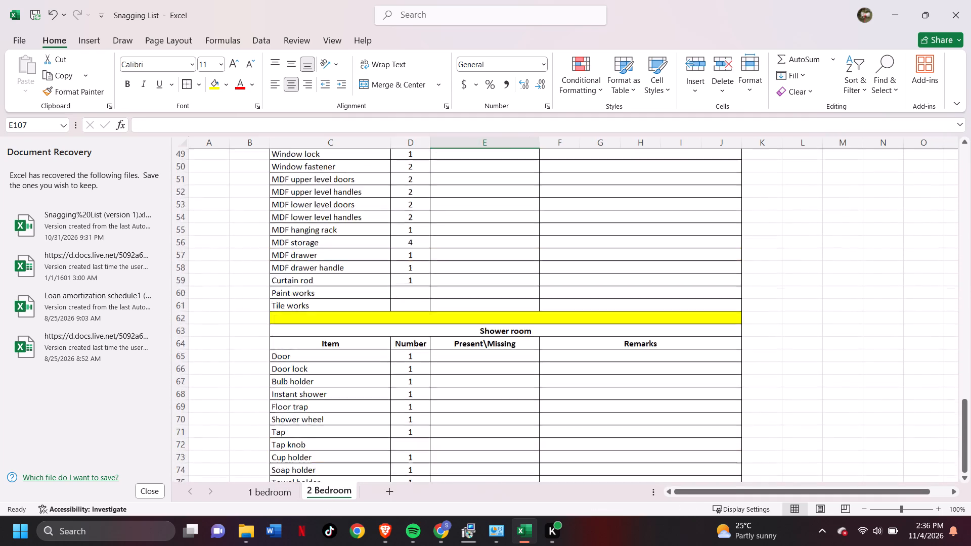
scroll(430, 377, "up", 5)
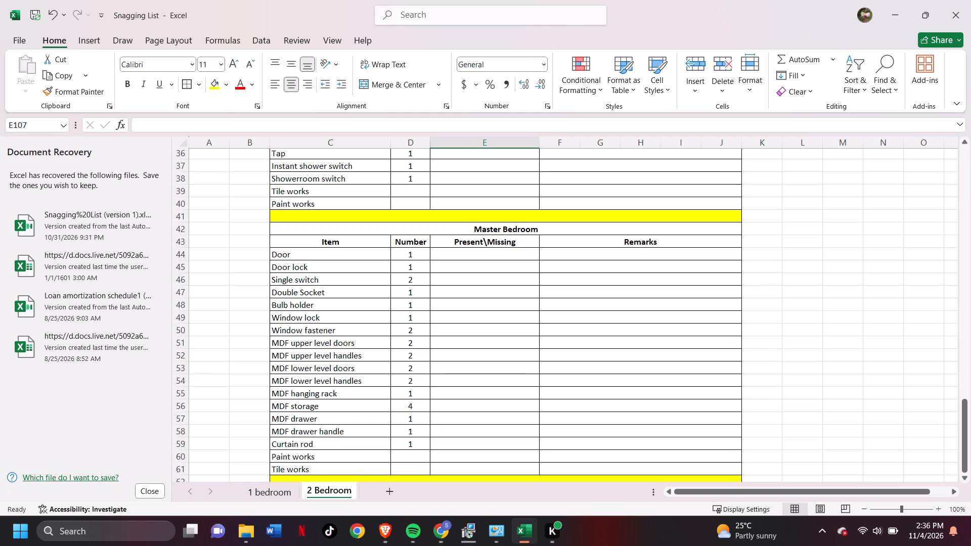
scroll(430, 377, "up", 1)
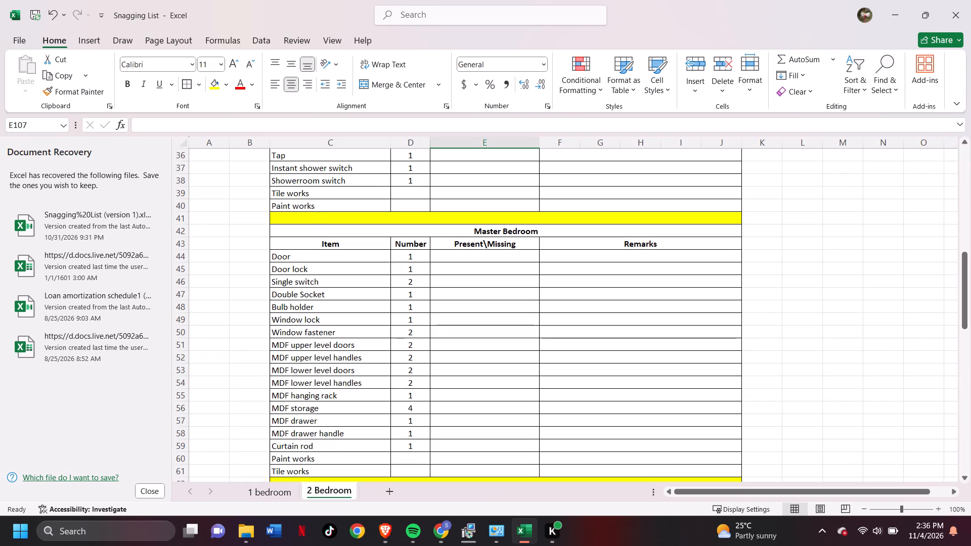
left_click(411, 422)
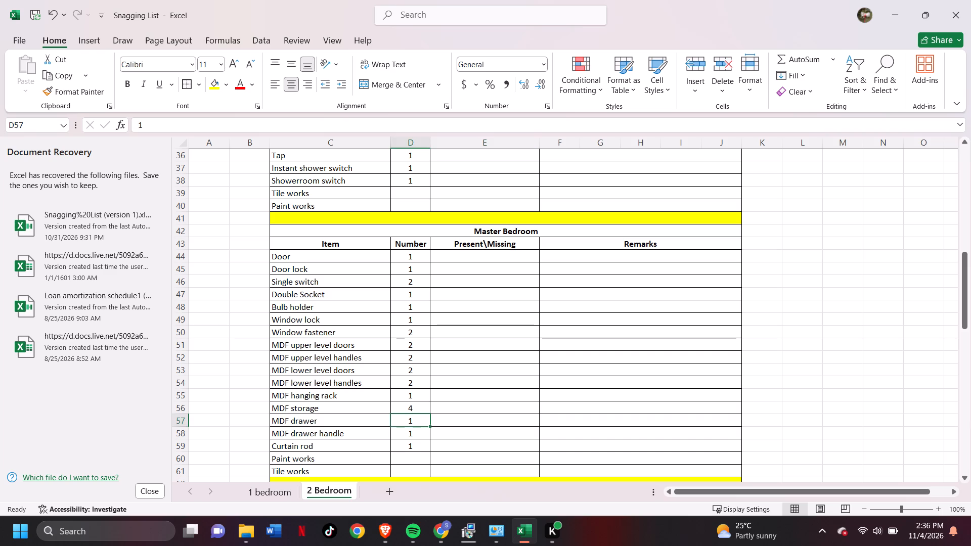
key("2")
left_click(411, 432)
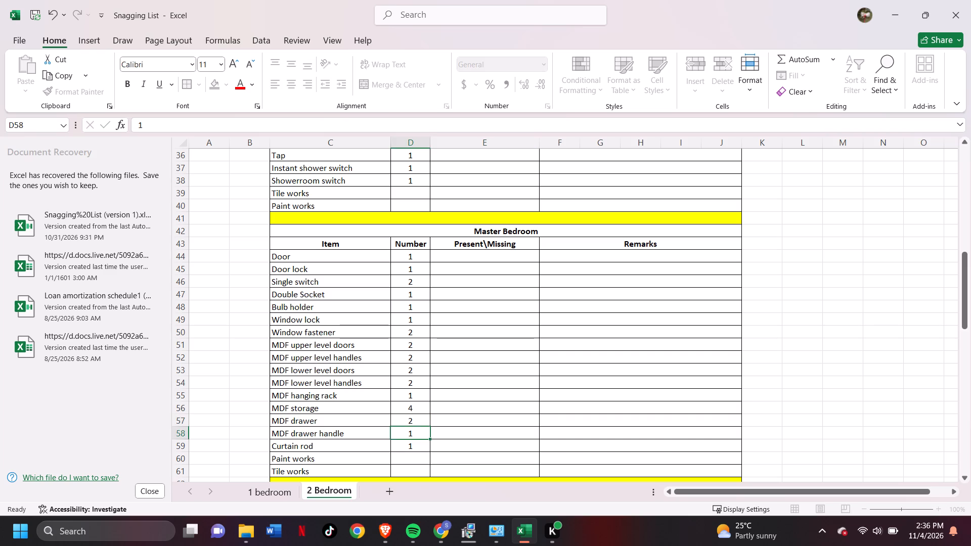
key("2")
left_click(470, 432)
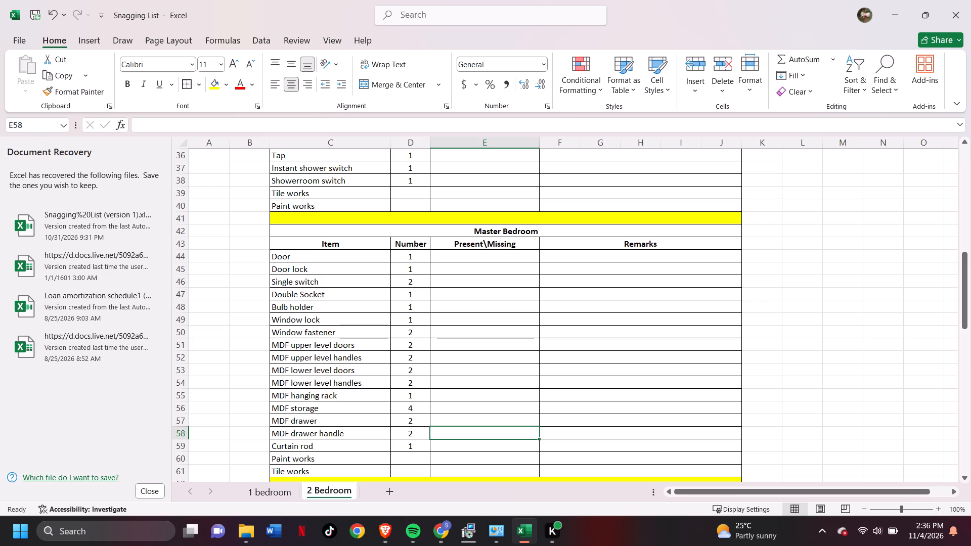
Change the Type entry at the top of the 1 bedroom sheet to 1 Bedroom Apartment.
left_click(266, 490)
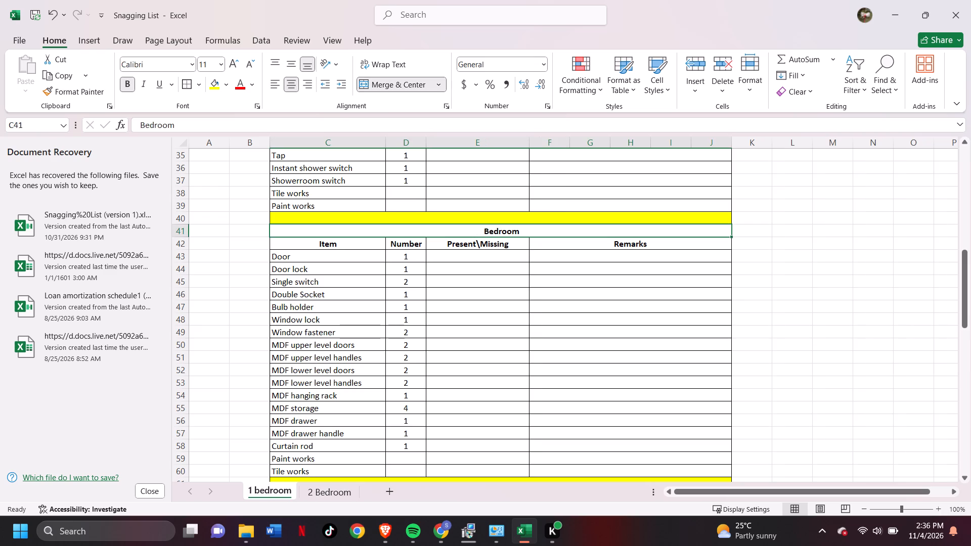
scroll(352, 349, "up", 8)
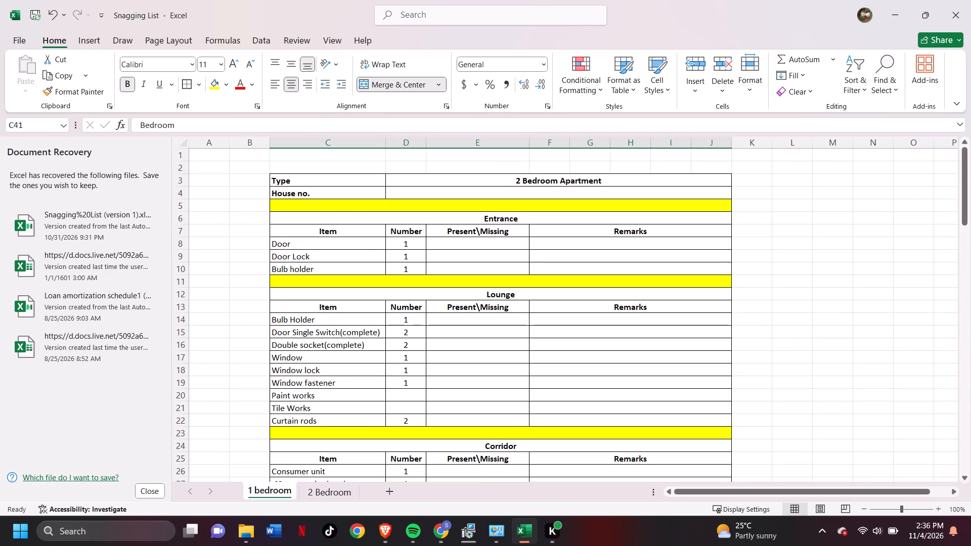
double_click(522, 181)
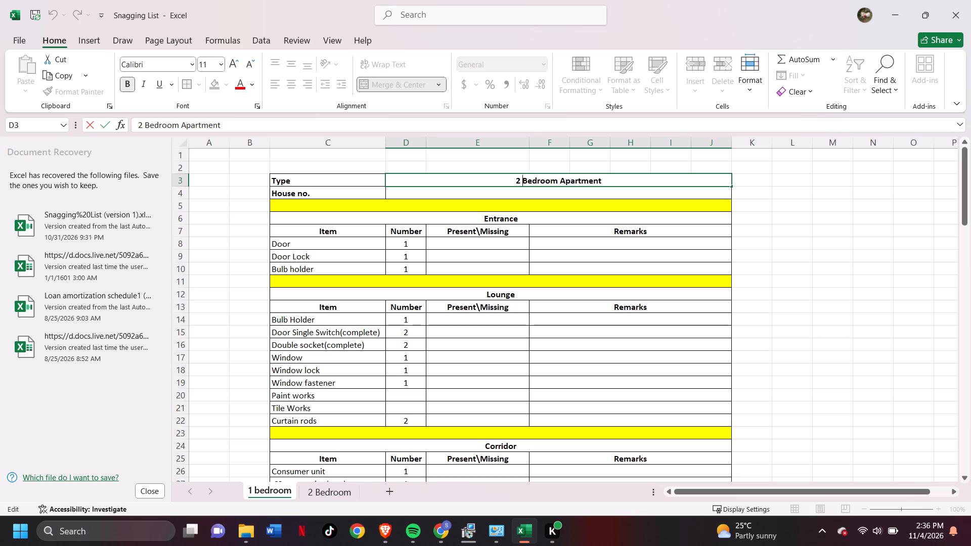
left_click(521, 181)
key("BackSpace")
key("1")
left_click(818, 255)
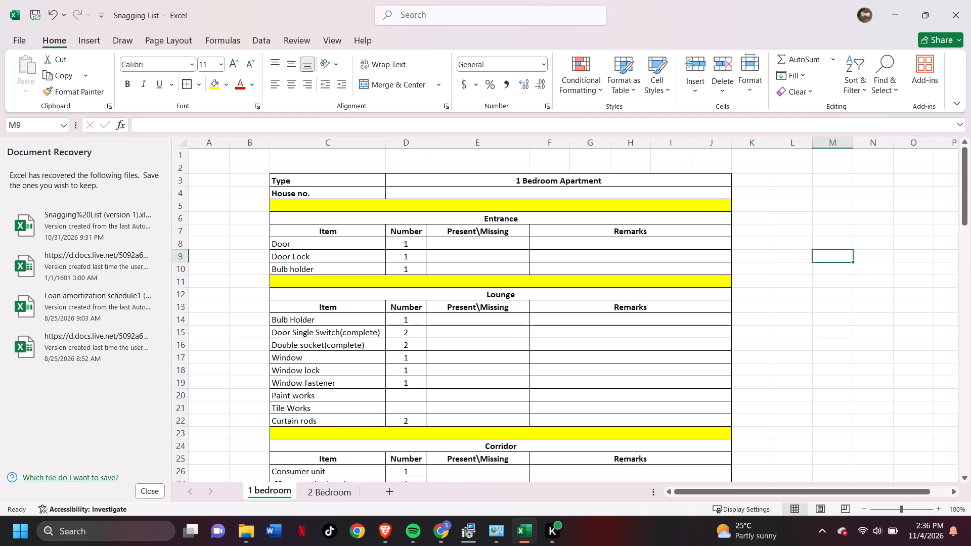
Look over the 1 bedroom checklist down to its Balcony table, and the 2 Bedroom checklist from its header onwards.
scroll(568, 313, "down", 12)
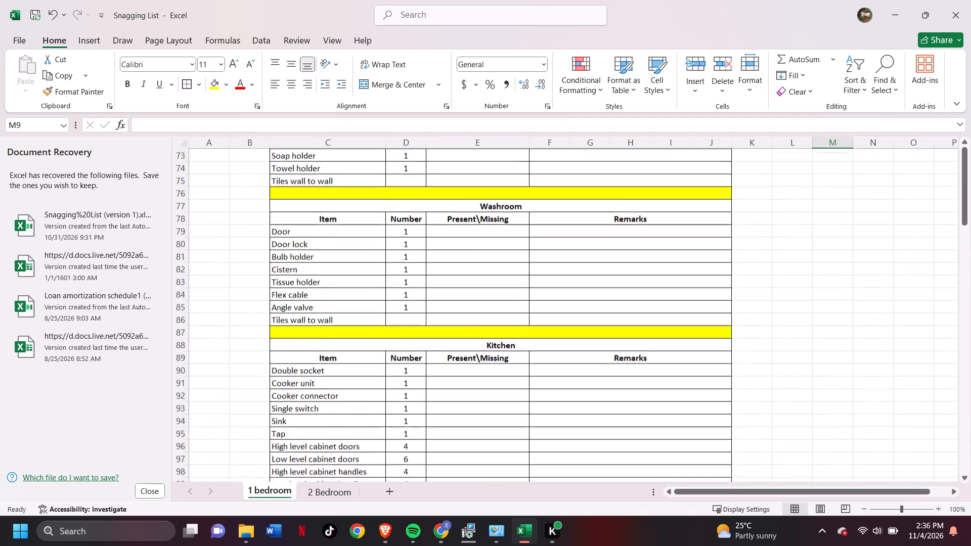
scroll(568, 313, "down", 4)
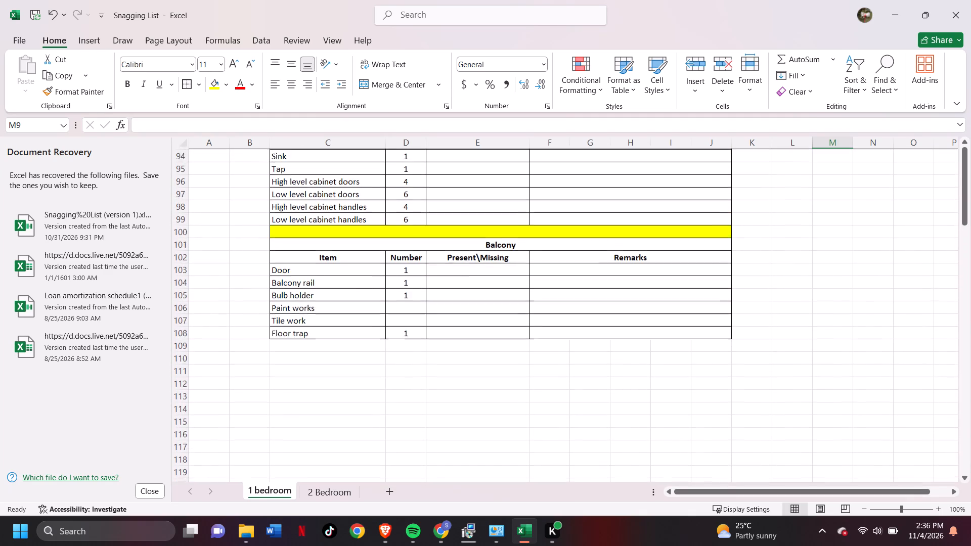
left_click(327, 493)
scroll(422, 382, "up", 9)
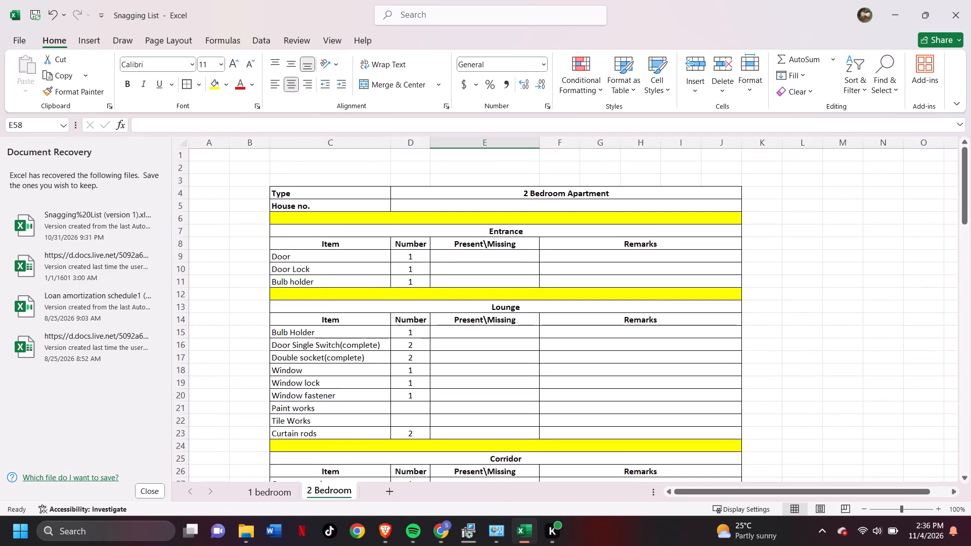
scroll(422, 382, "down", 11)
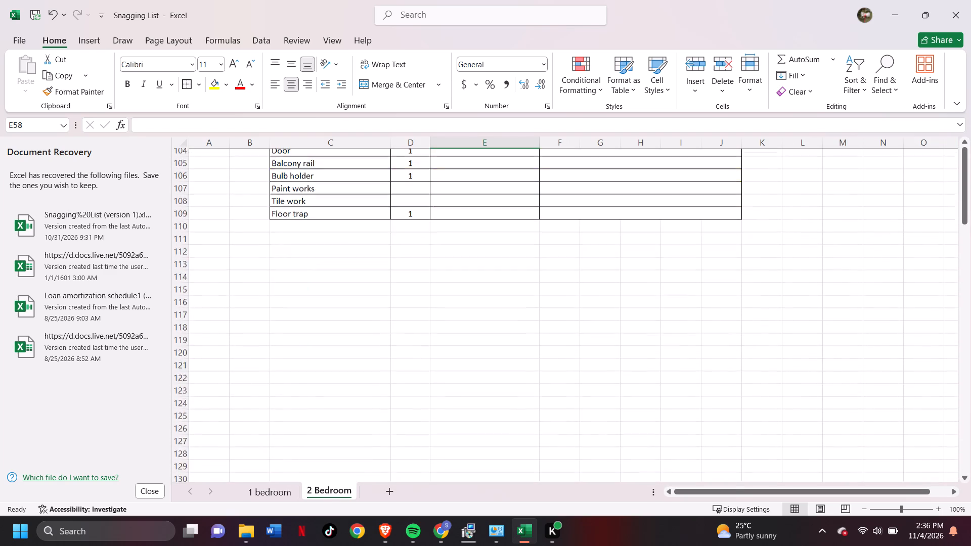
scroll(422, 382, "up", 8)
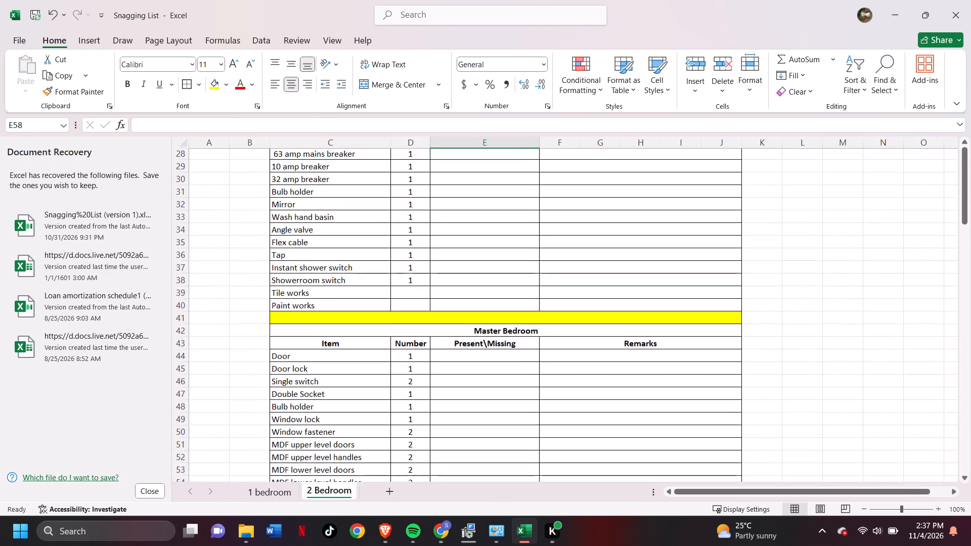
Save the Snagging List workbook.
left_click(34, 12)
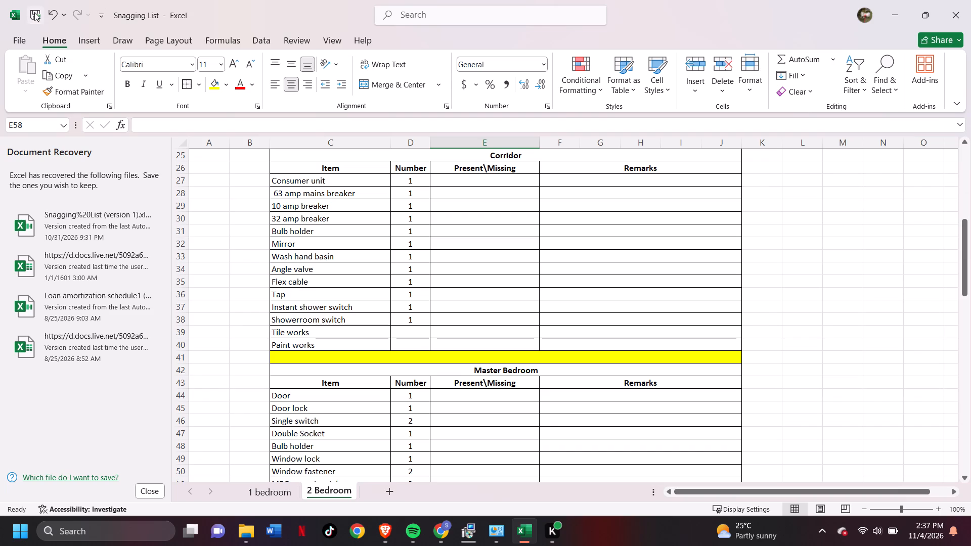
Review the 1 bedroom checklist again, going up through the Bedroom and Corridor sections.
left_click(278, 489)
scroll(440, 367, "up", 8)
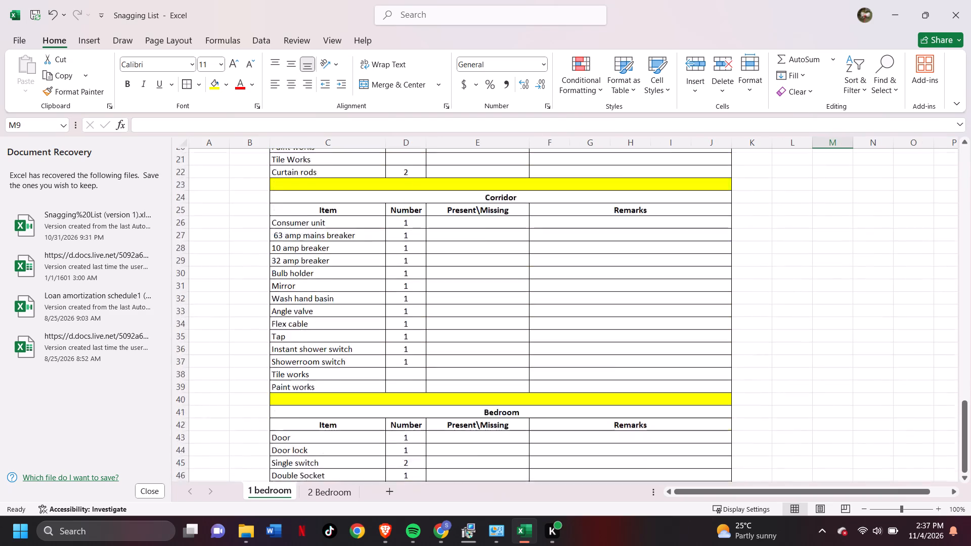